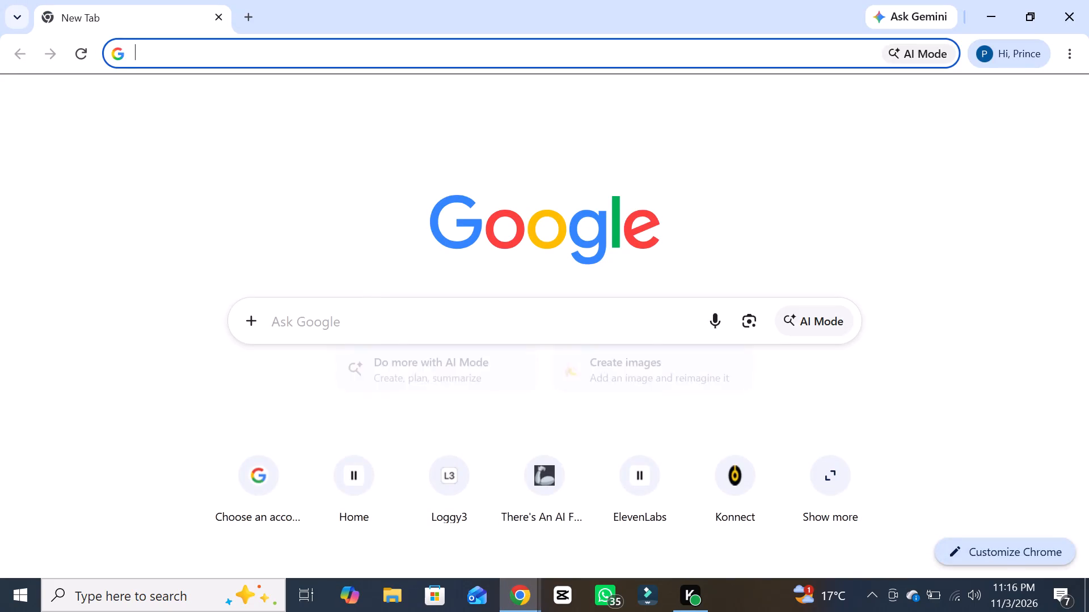
# Search Google for "youtube studio" and open the YouTube Studio site at studio.youtube.com from the results.
pyautogui.doubleClick(360, 324)
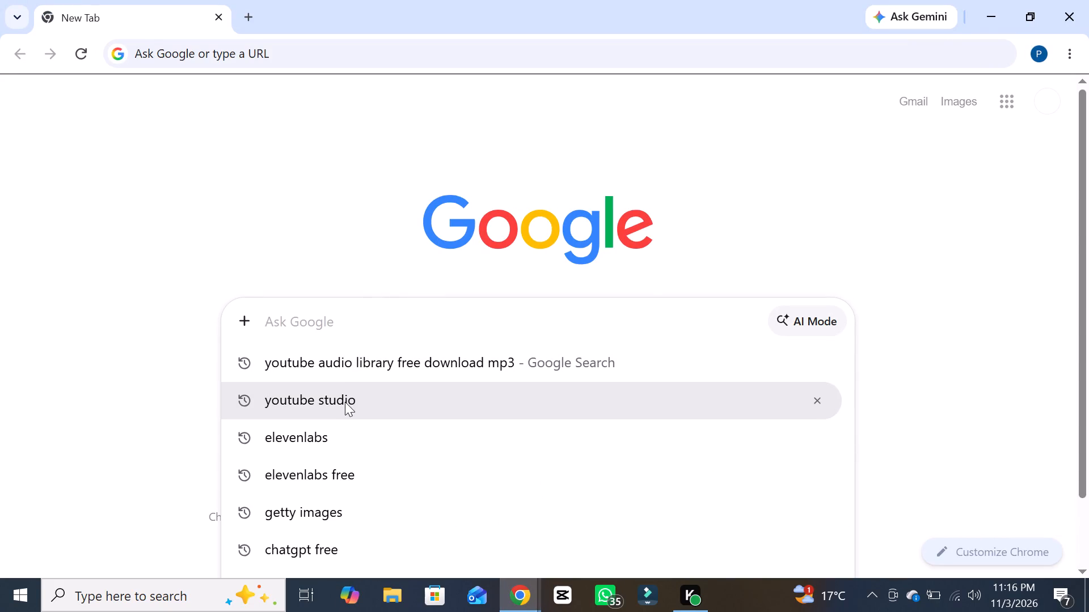
pyautogui.tripleClick(345, 402)
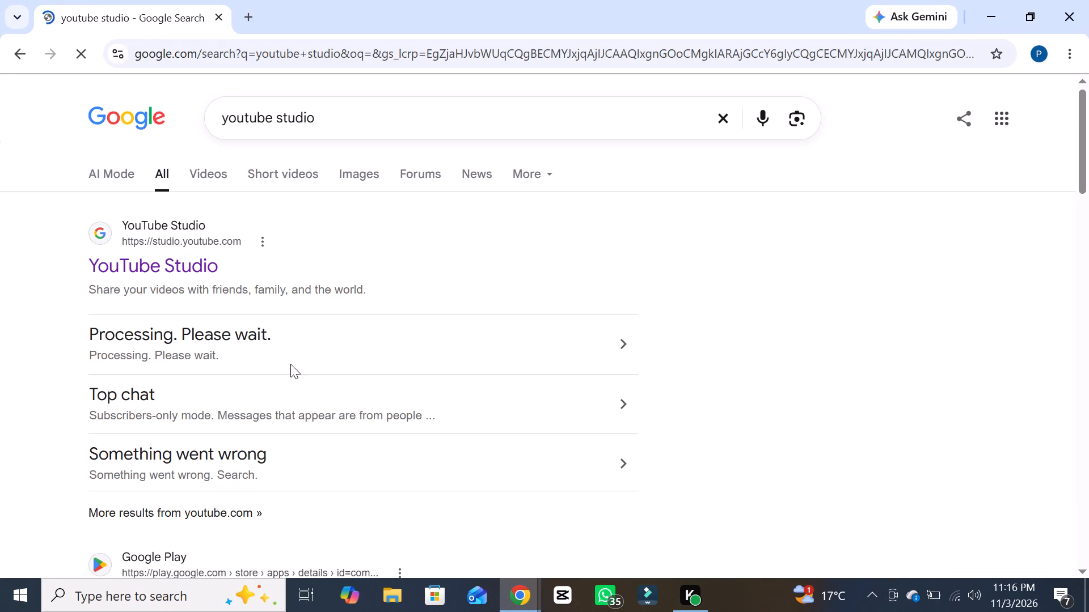
pyautogui.doubleClick(196, 273)
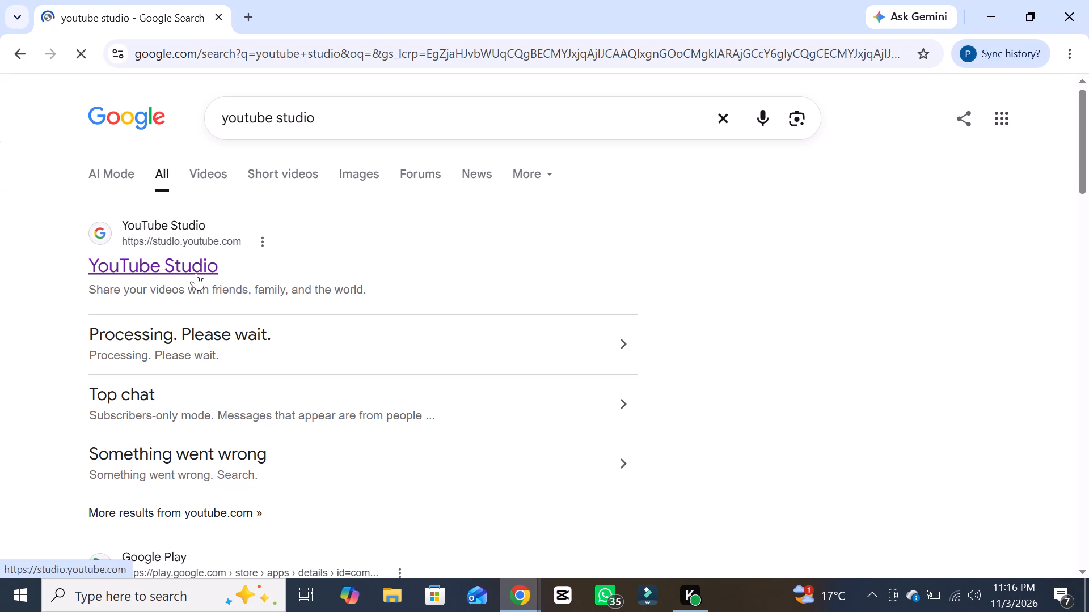
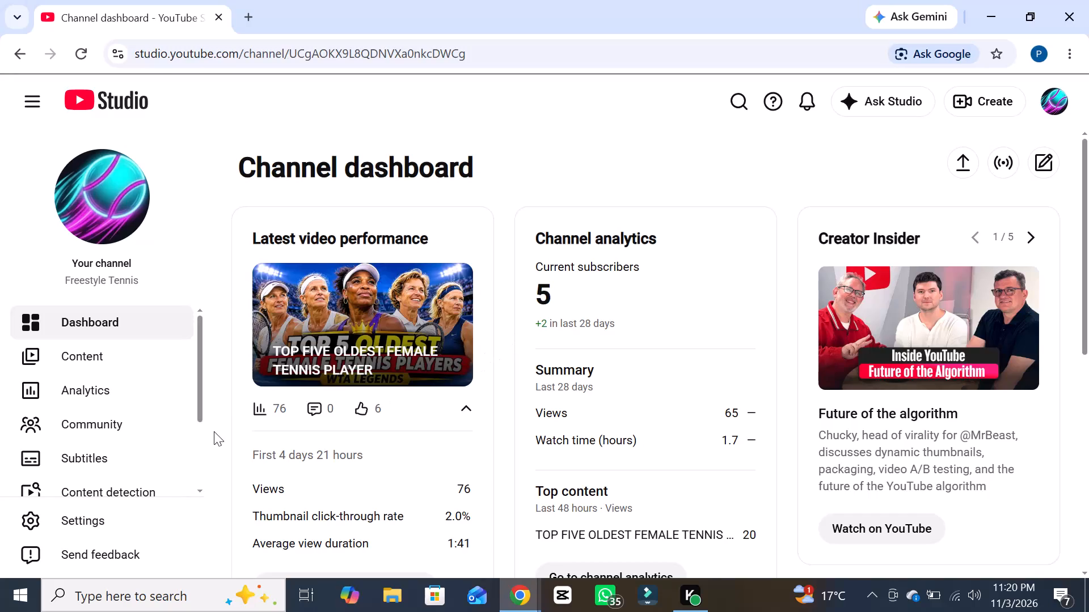
# Copy the channel URL from the profile settings on the channel's Customization page, and minimize the YouTube Studio window.
pyautogui.moveTo(201, 415); pyautogui.dragTo(191, 443)
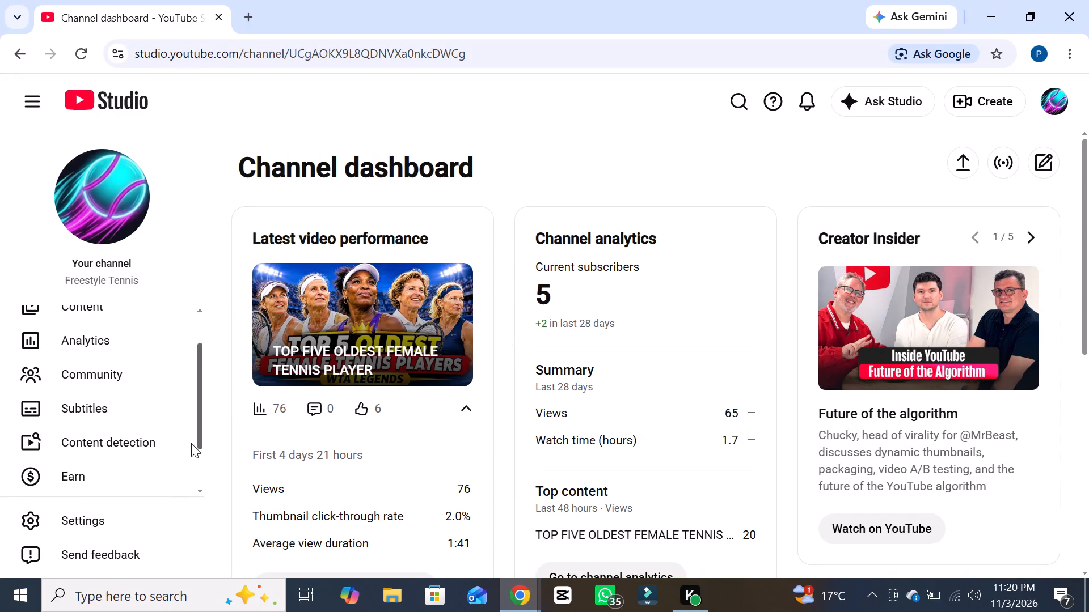
pyautogui.moveTo(191, 443); pyautogui.dragTo(191, 475)
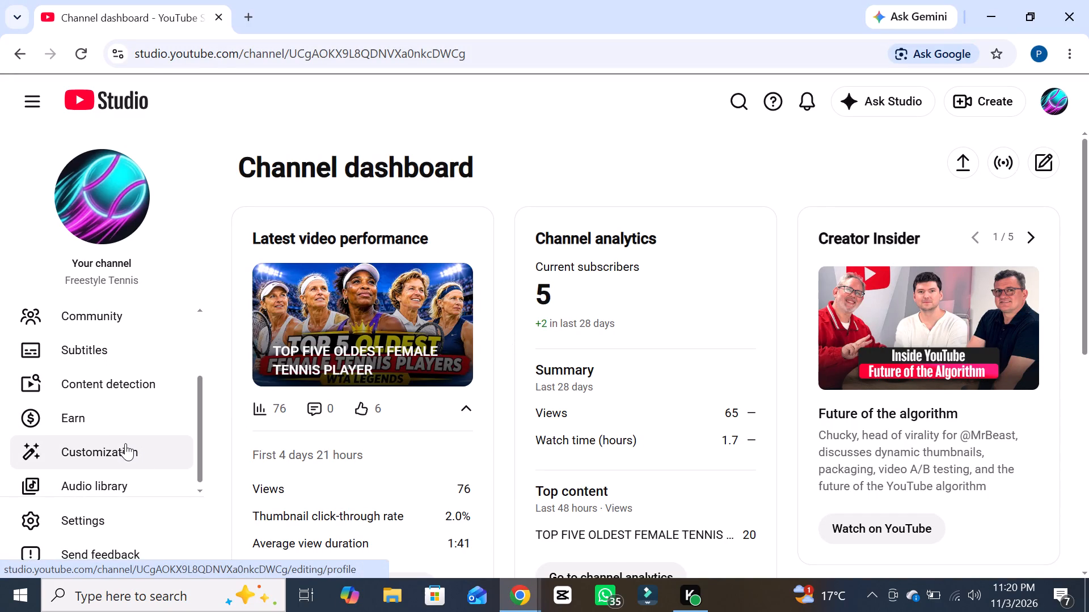
pyautogui.click(125, 443)
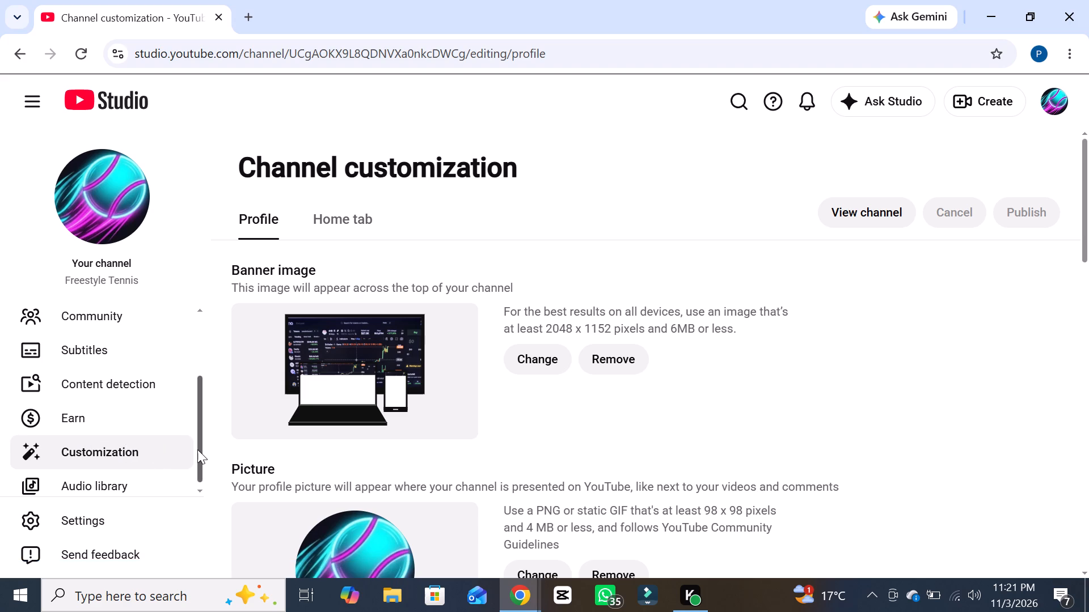
pyautogui.moveTo(197, 449); pyautogui.dragTo(202, 474)
pyautogui.moveTo(202, 474); pyautogui.dragTo(202, 494)
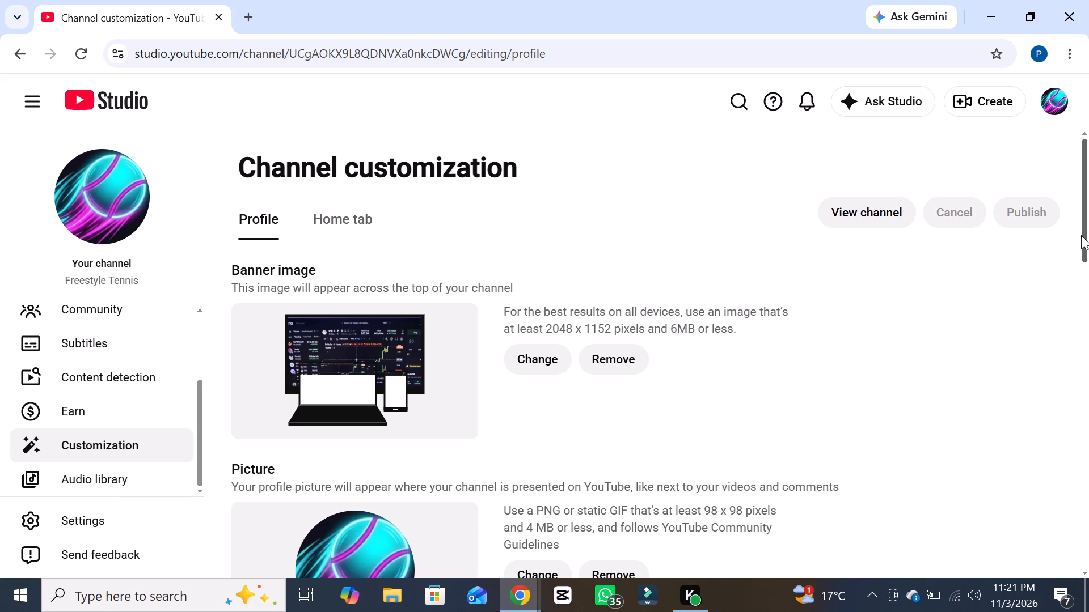
pyautogui.moveTo(1088, 250); pyautogui.dragTo(1073, 367)
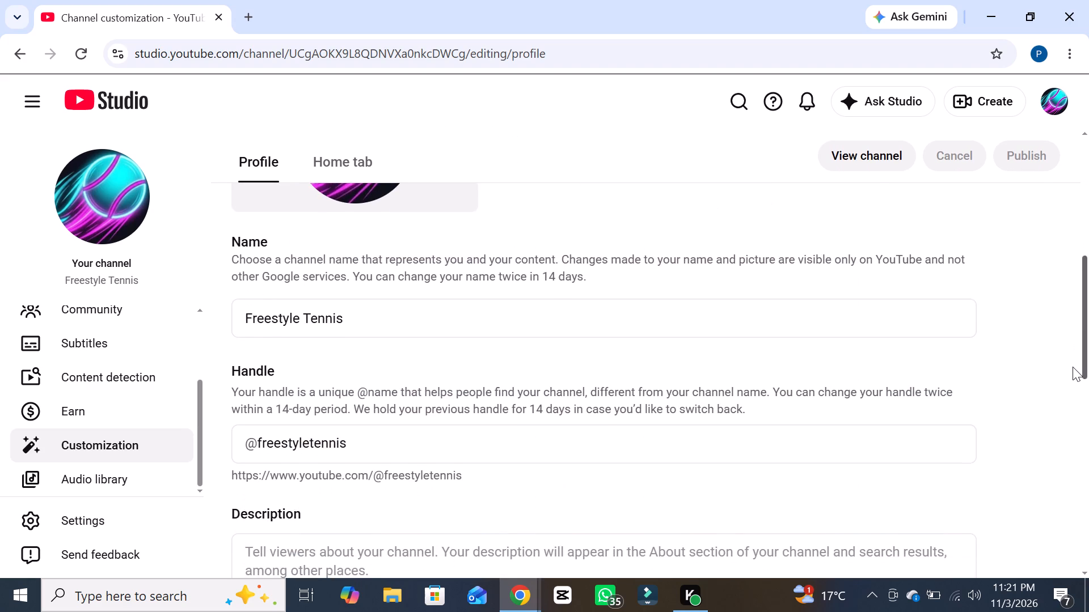
pyautogui.moveTo(1073, 367); pyautogui.dragTo(1073, 382)
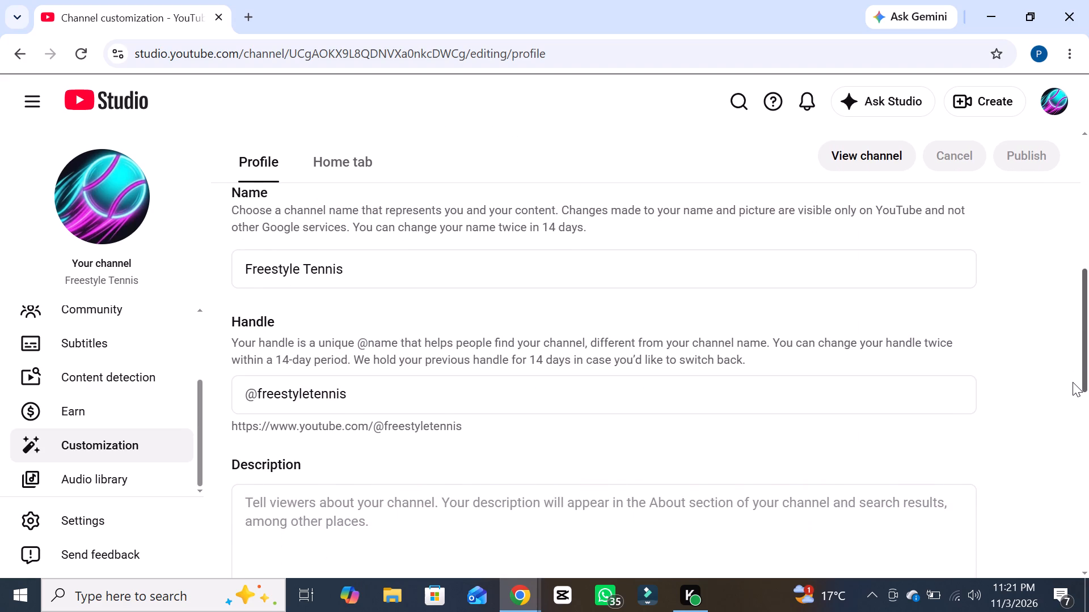
pyautogui.moveTo(1073, 382); pyautogui.dragTo(1073, 384)
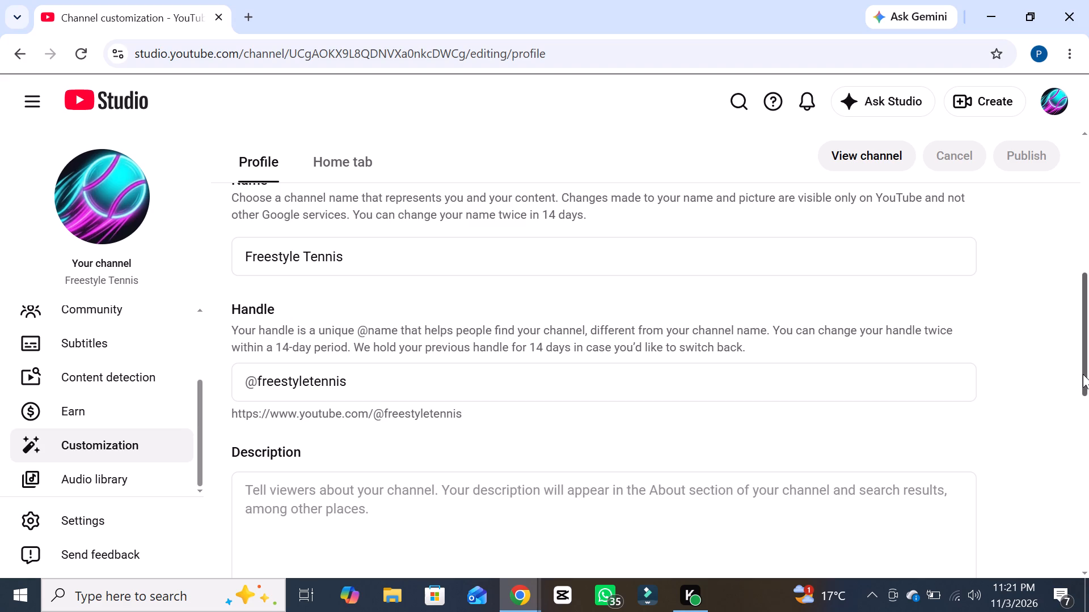
pyautogui.moveTo(1083, 374); pyautogui.dragTo(1087, 456)
pyautogui.click(963, 445)
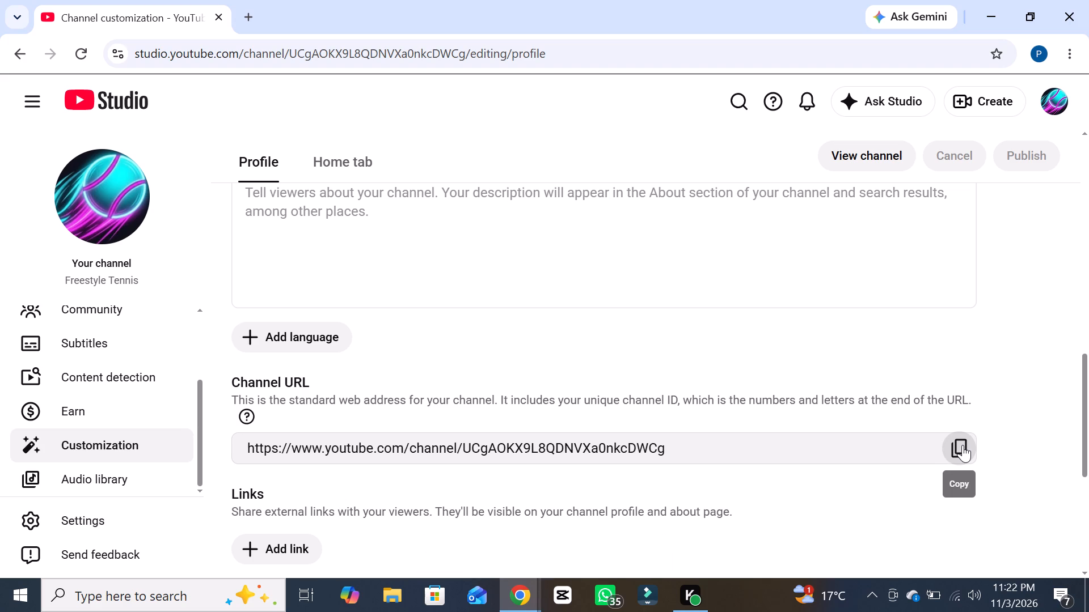
pyautogui.click(987, 20)
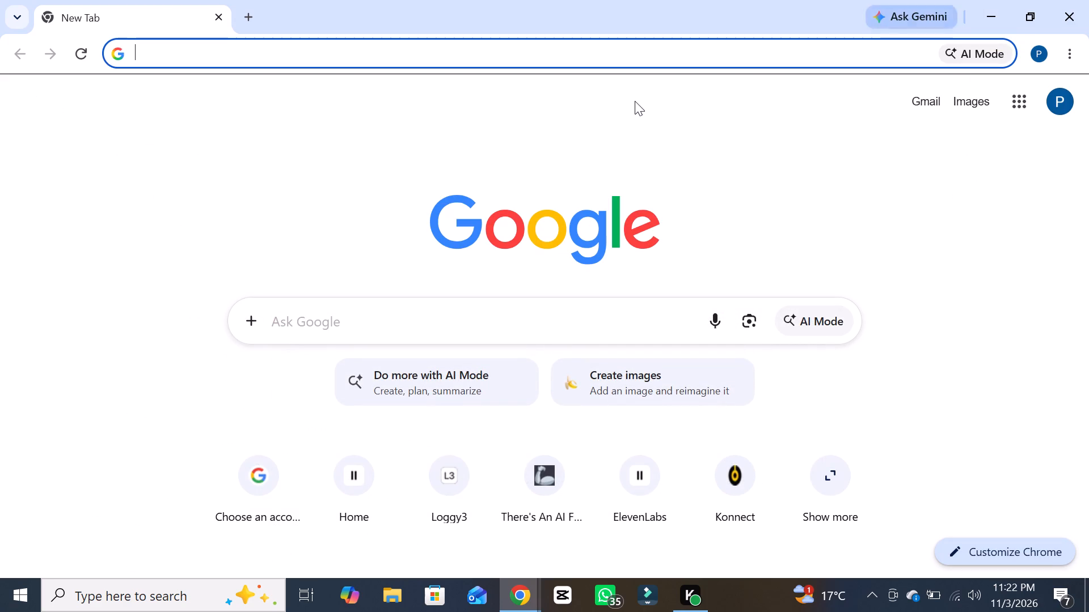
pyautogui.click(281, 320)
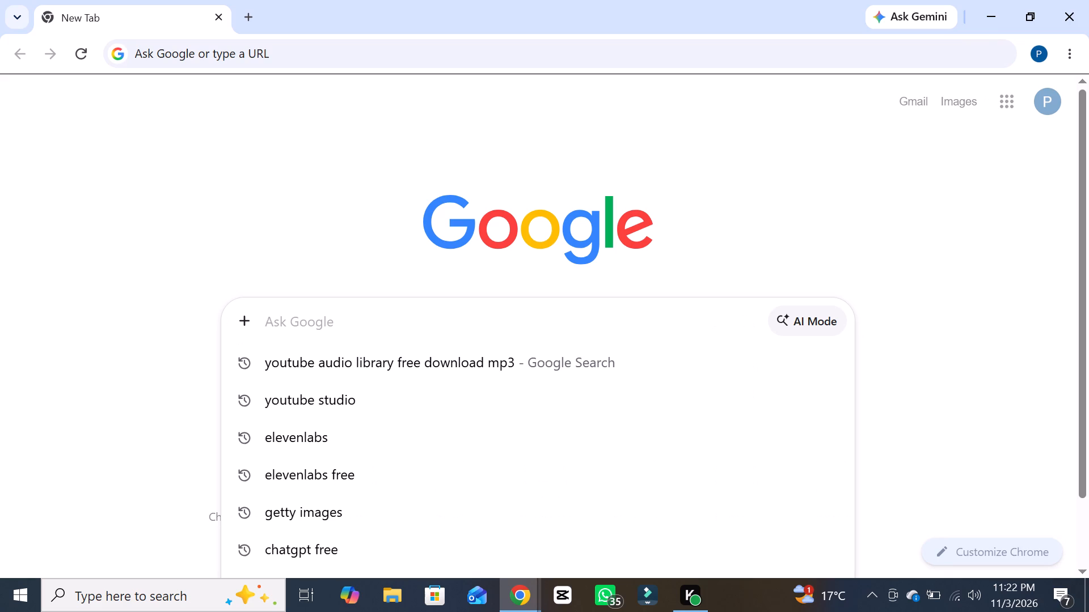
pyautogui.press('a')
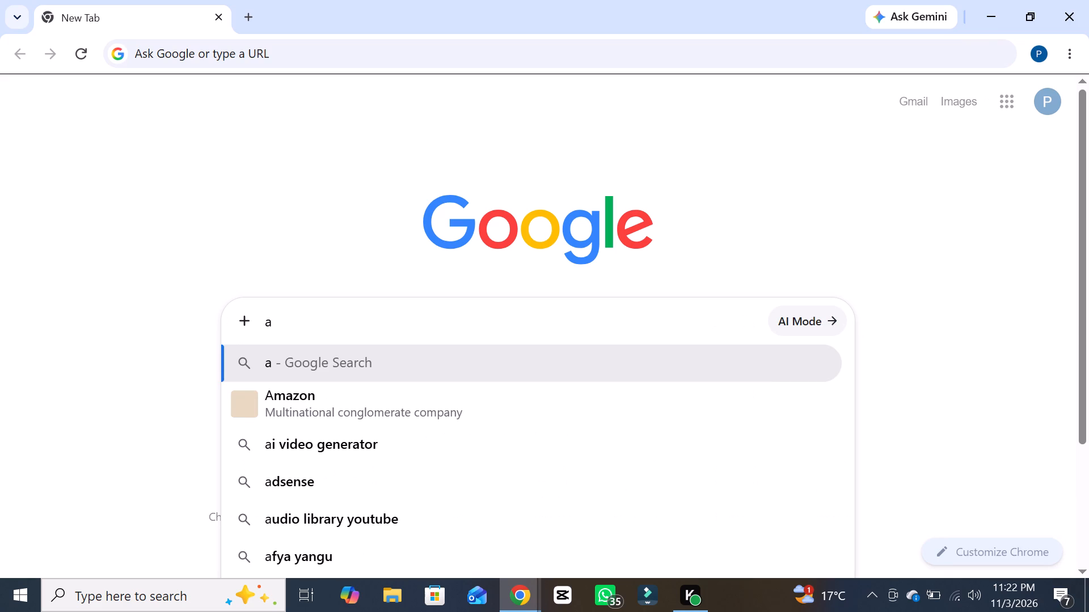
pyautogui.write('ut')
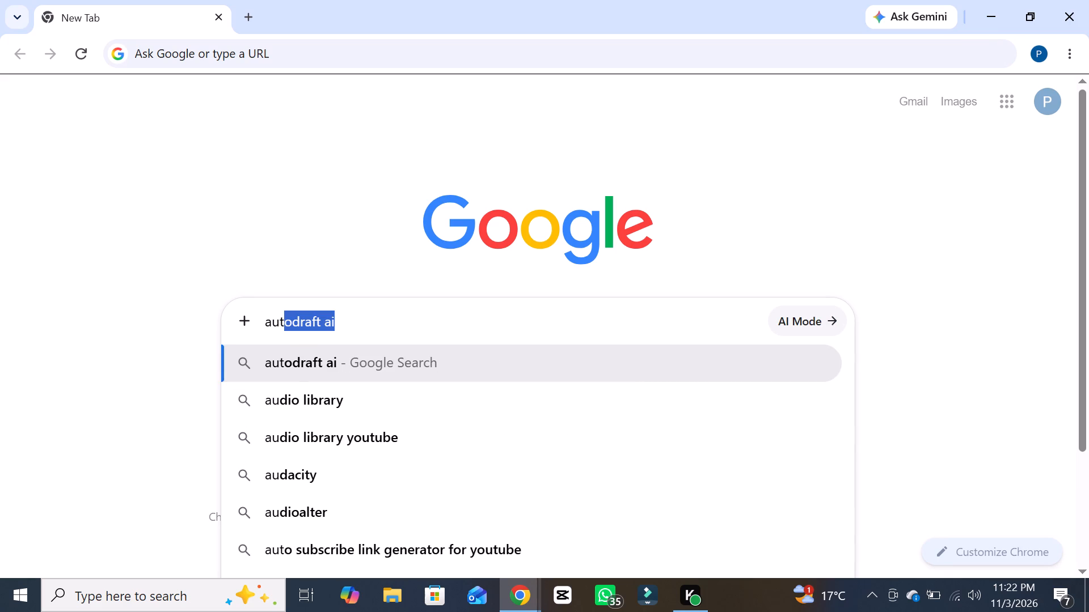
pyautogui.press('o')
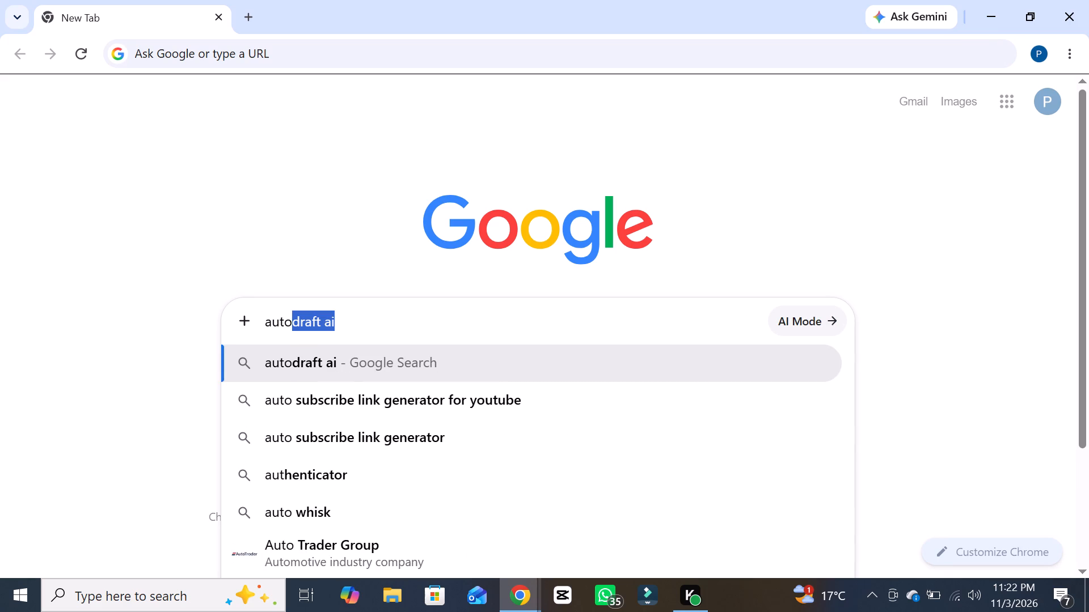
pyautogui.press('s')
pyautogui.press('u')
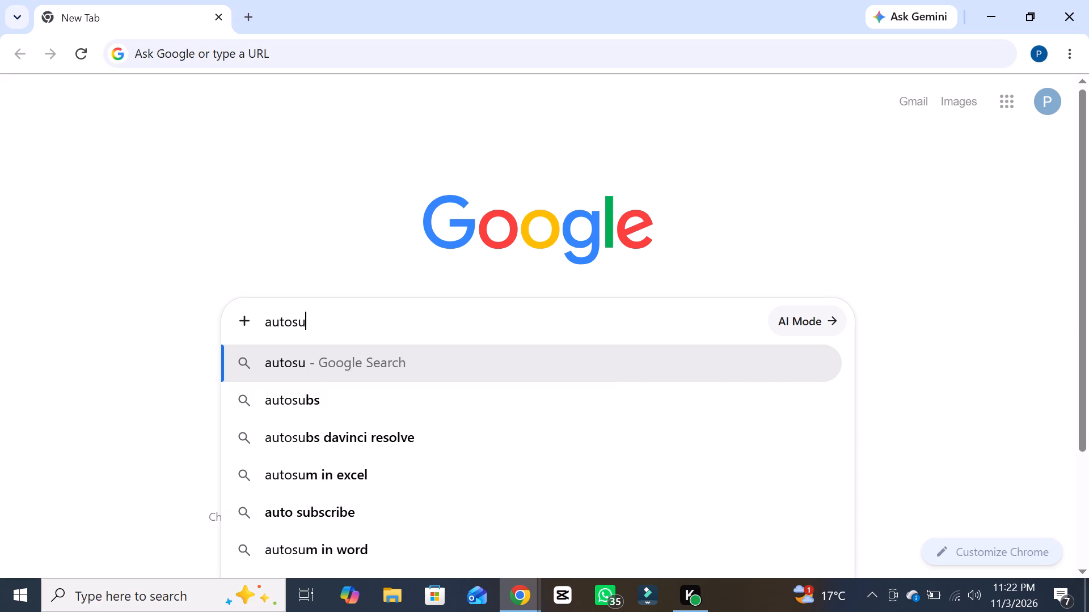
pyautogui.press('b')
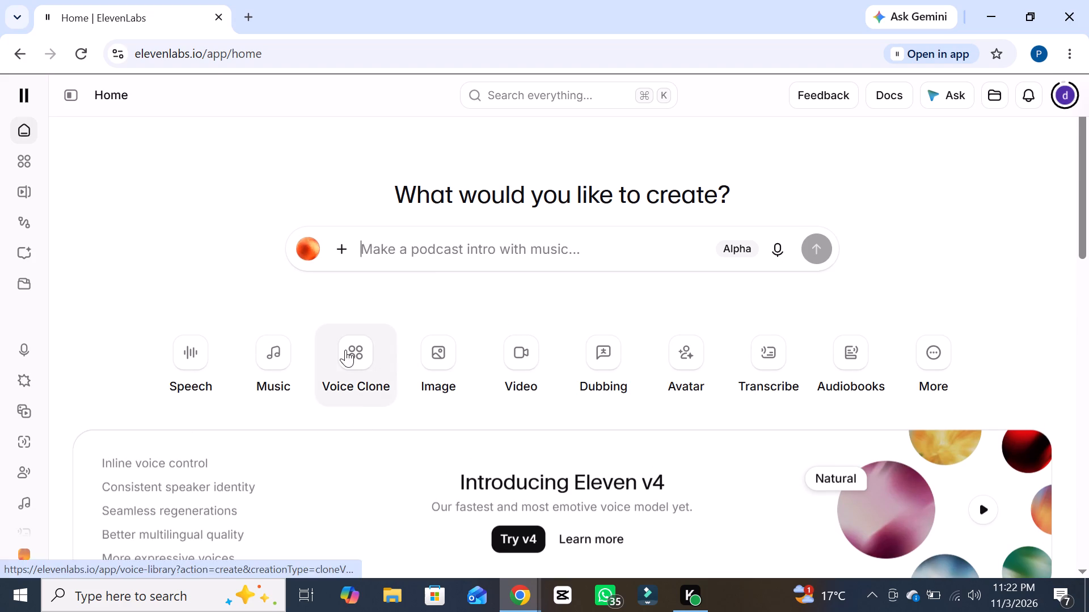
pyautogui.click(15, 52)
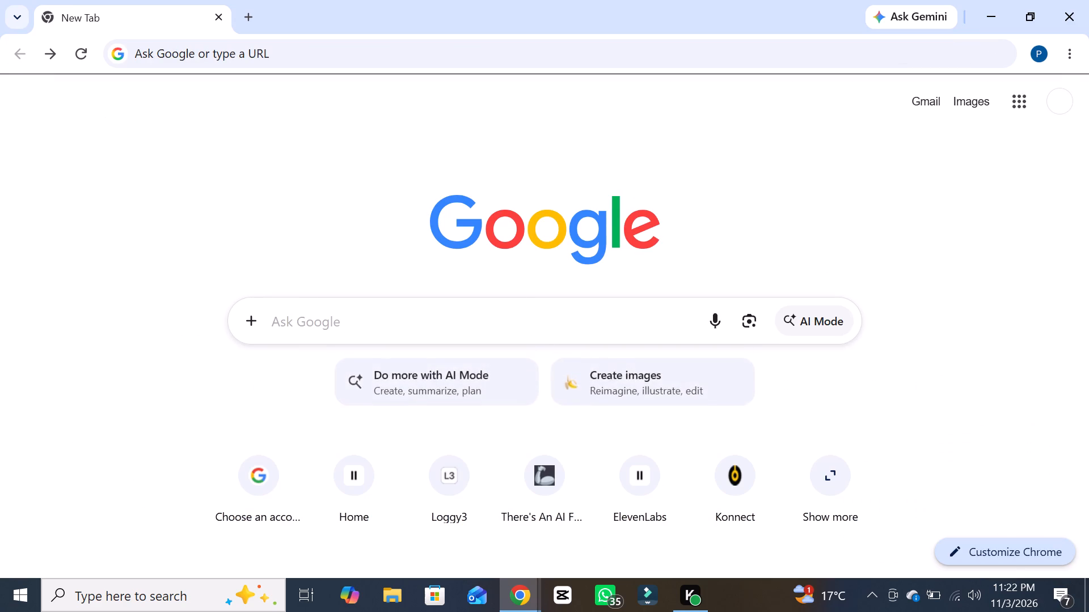
# Search Google for "auto subscribe link generator" and open Social Video Plaza's FREE YouTube auto subscribe link generator.
pyautogui.click(314, 317)
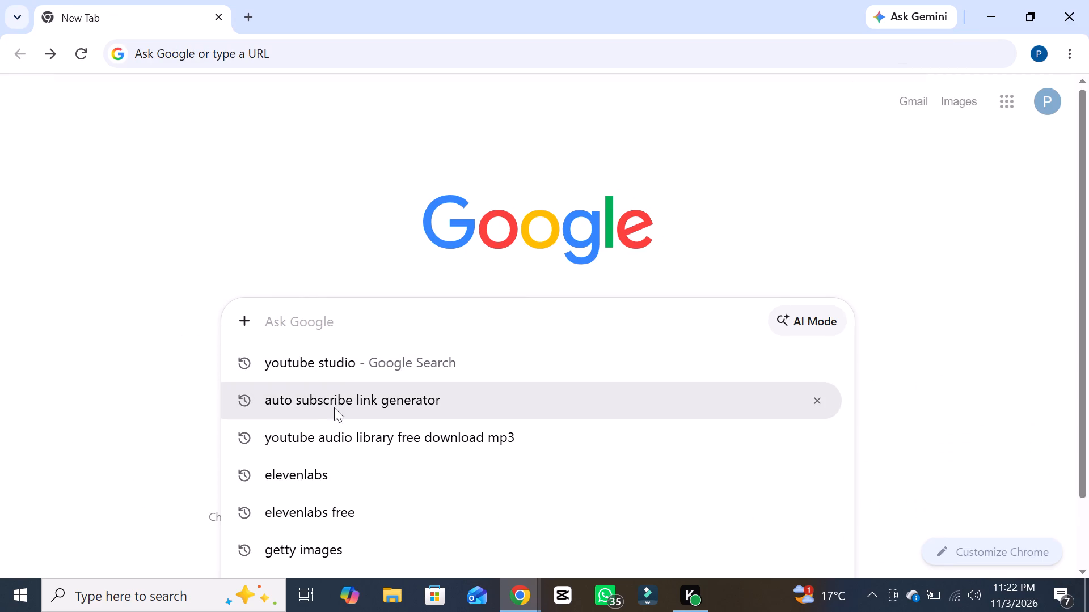
pyautogui.click(332, 322)
pyautogui.press('a')
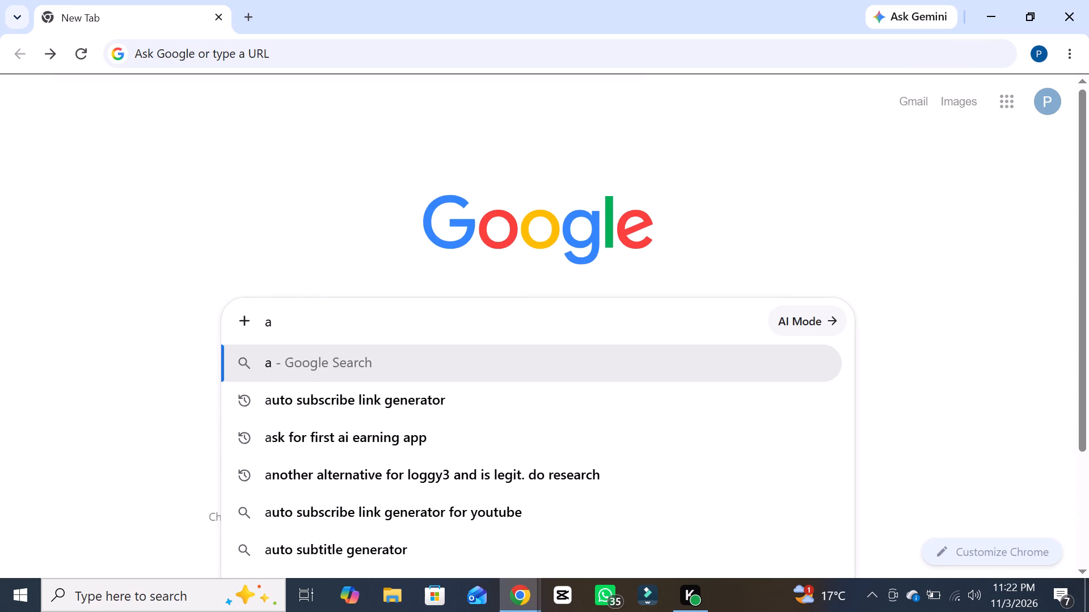
pyautogui.write('ut')
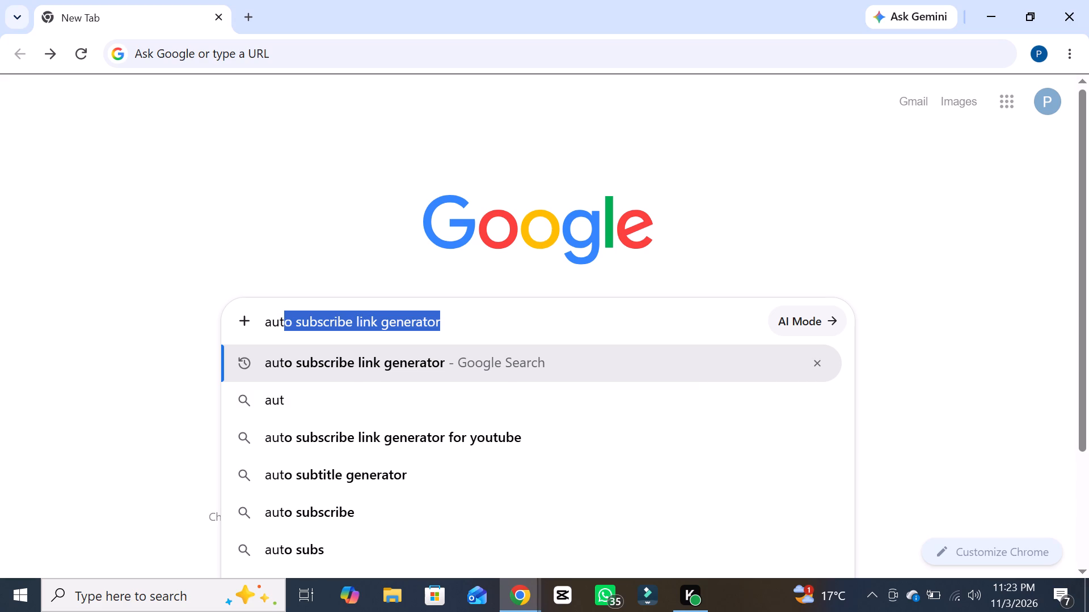
pyautogui.click(450, 324)
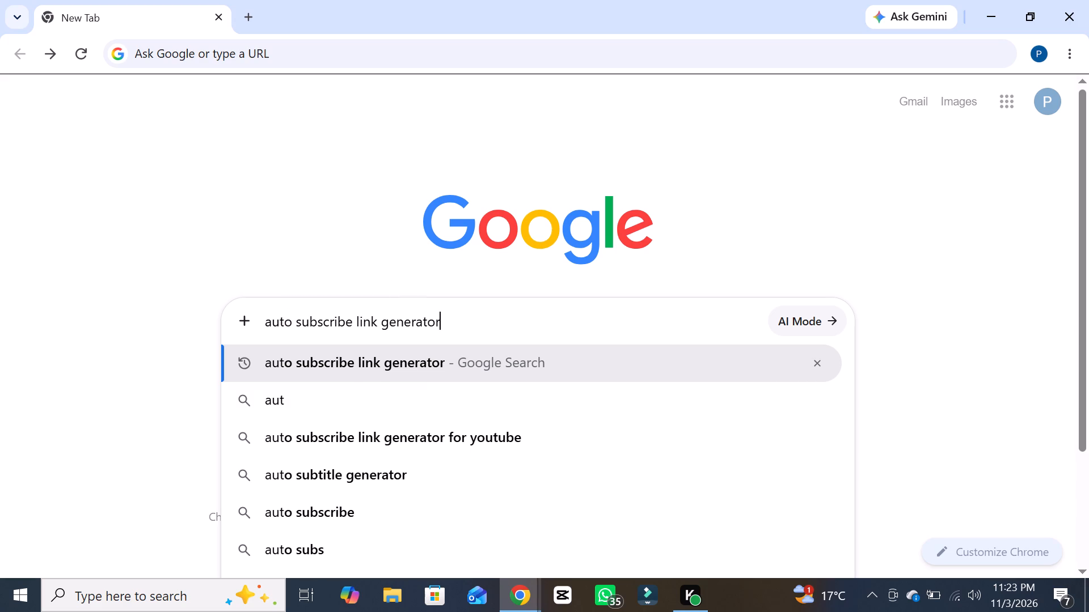
pyautogui.click(518, 324)
pyautogui.press('Return')
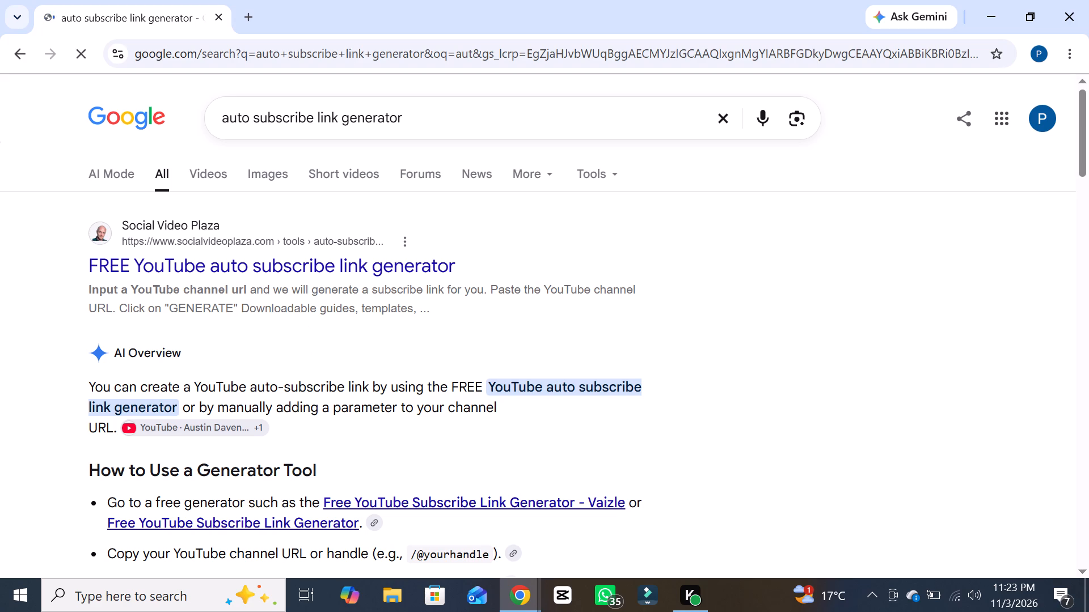
pyautogui.click(298, 268)
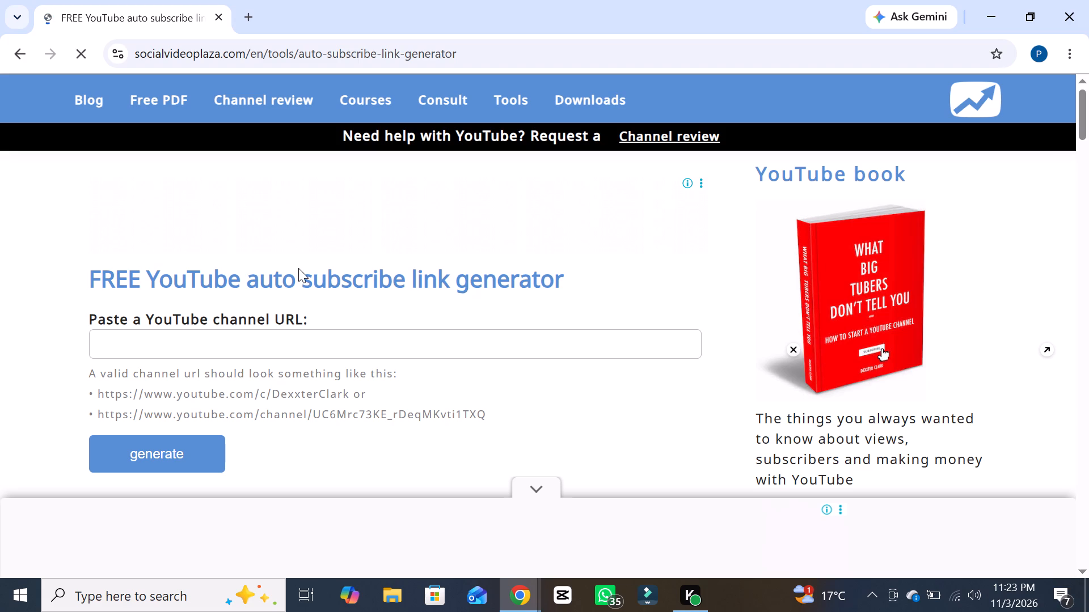
# Paste the copied YouTube channel URL into the generator and generate the auto subscribe link.
pyautogui.click(146, 345)
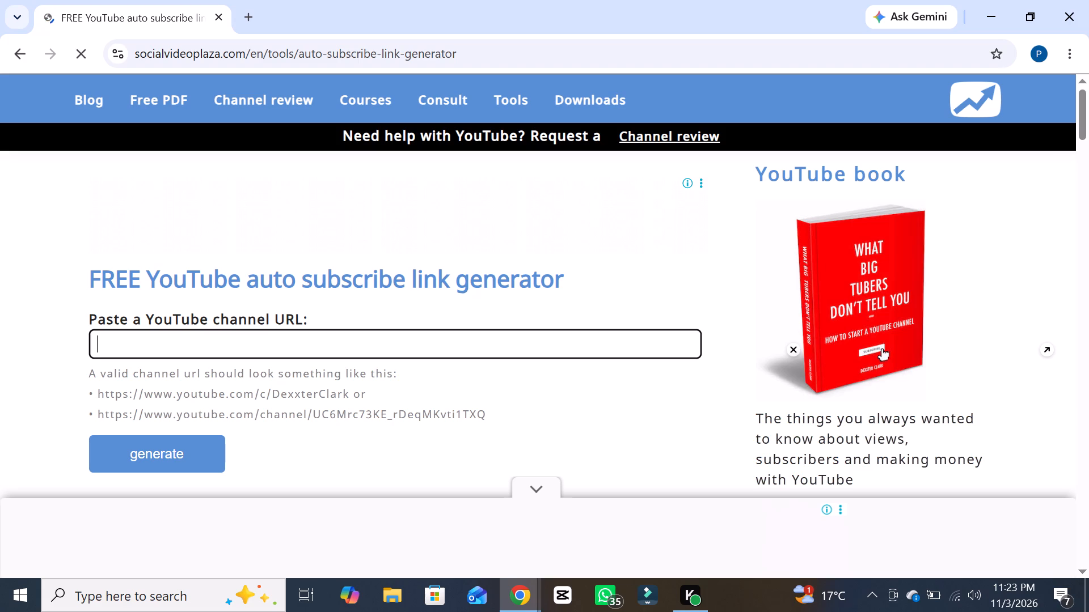
pyautogui.rightClick(146, 345)
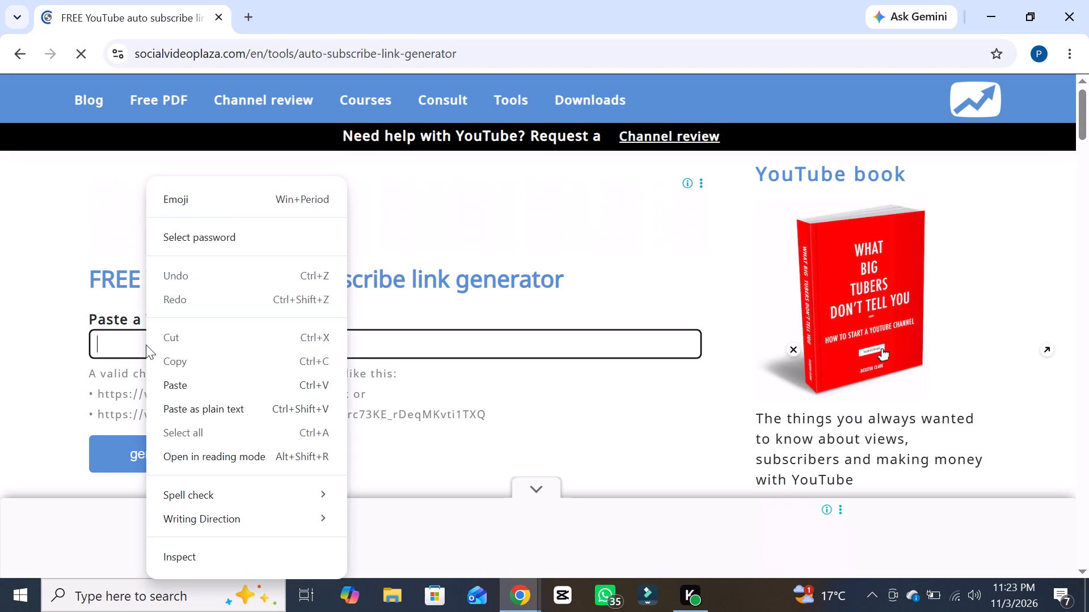
pyautogui.click(179, 379)
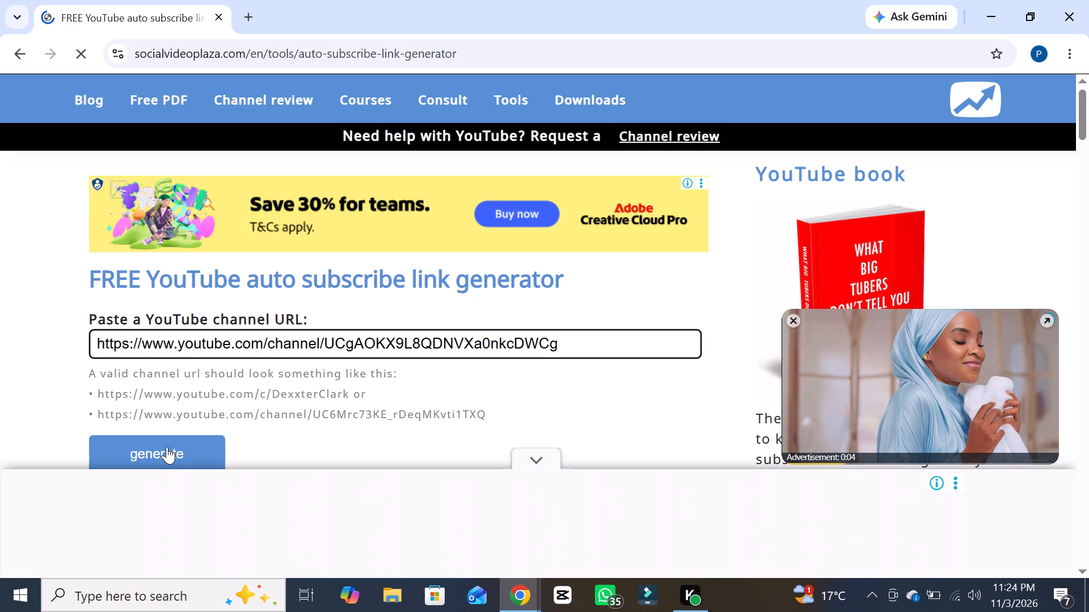
pyautogui.click(167, 447)
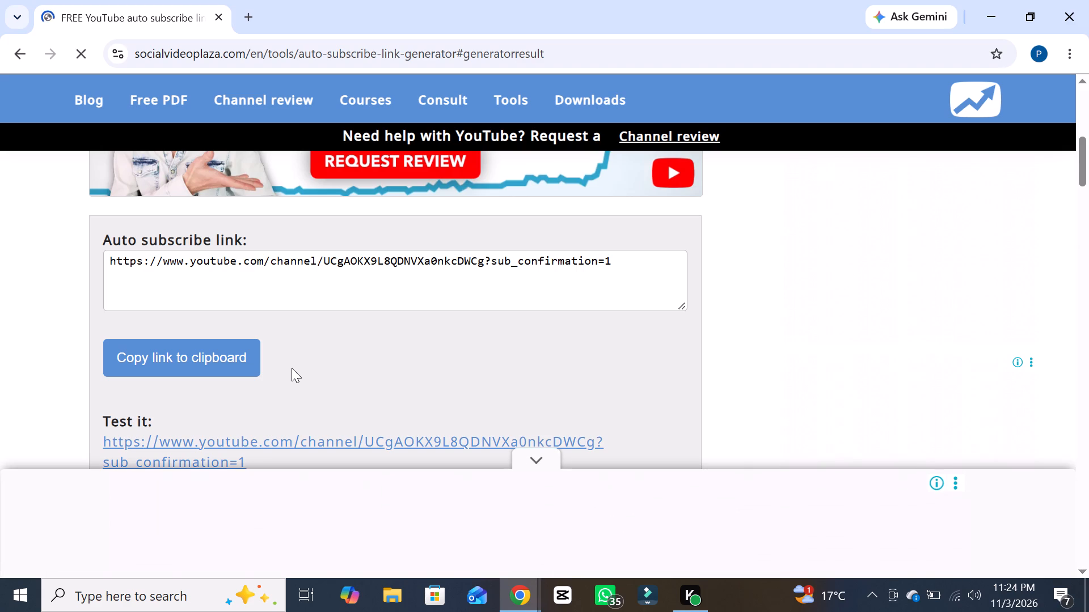
# Copy the generated auto subscribe link to the clipboard and dismiss the site's message.
pyautogui.click(245, 358)
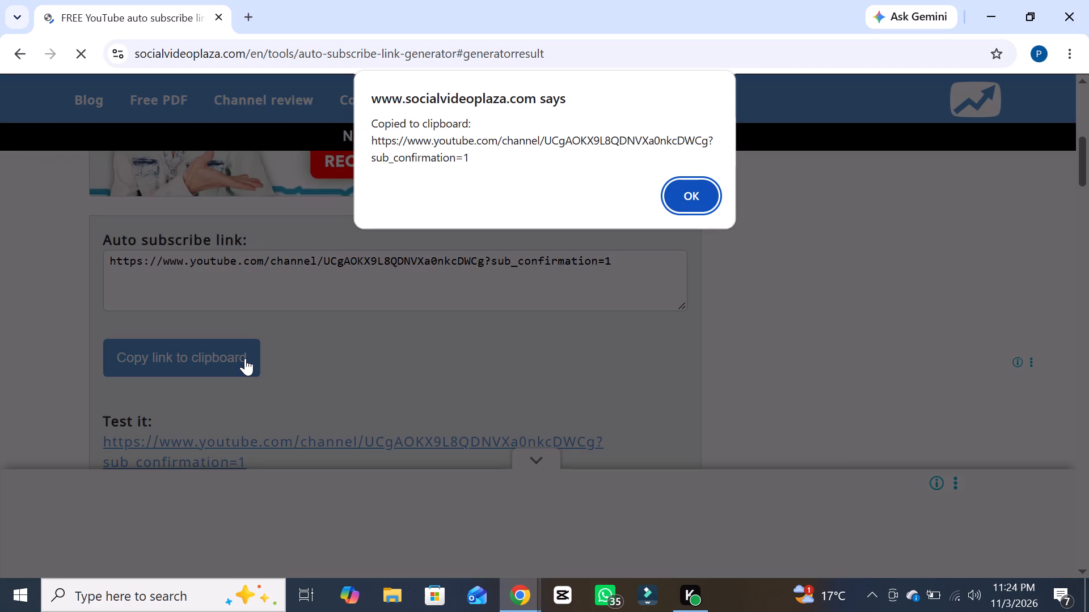
pyautogui.click(682, 199)
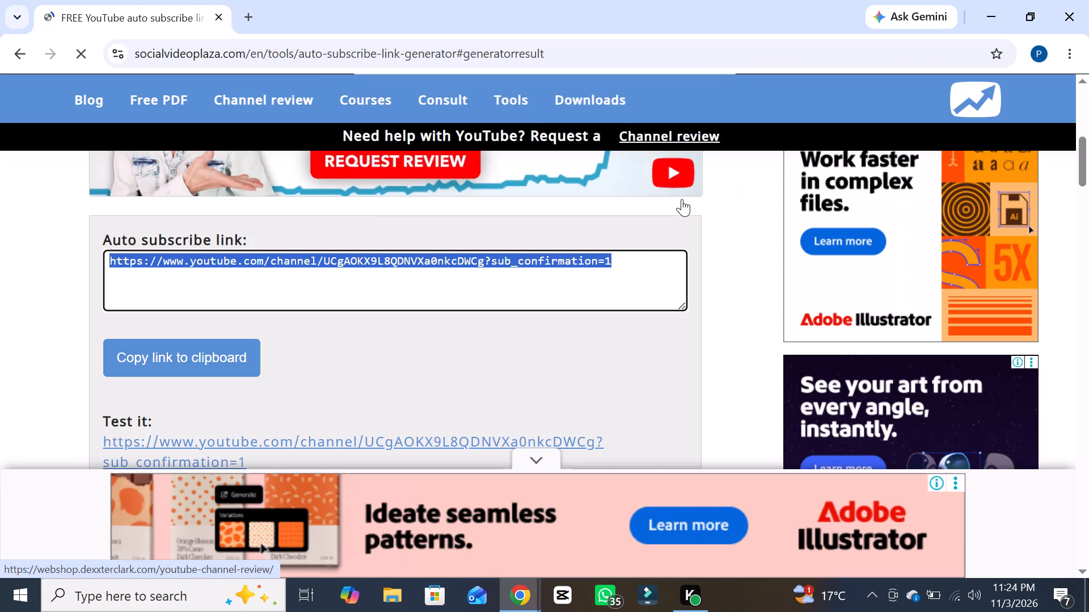
pyautogui.click(216, 357)
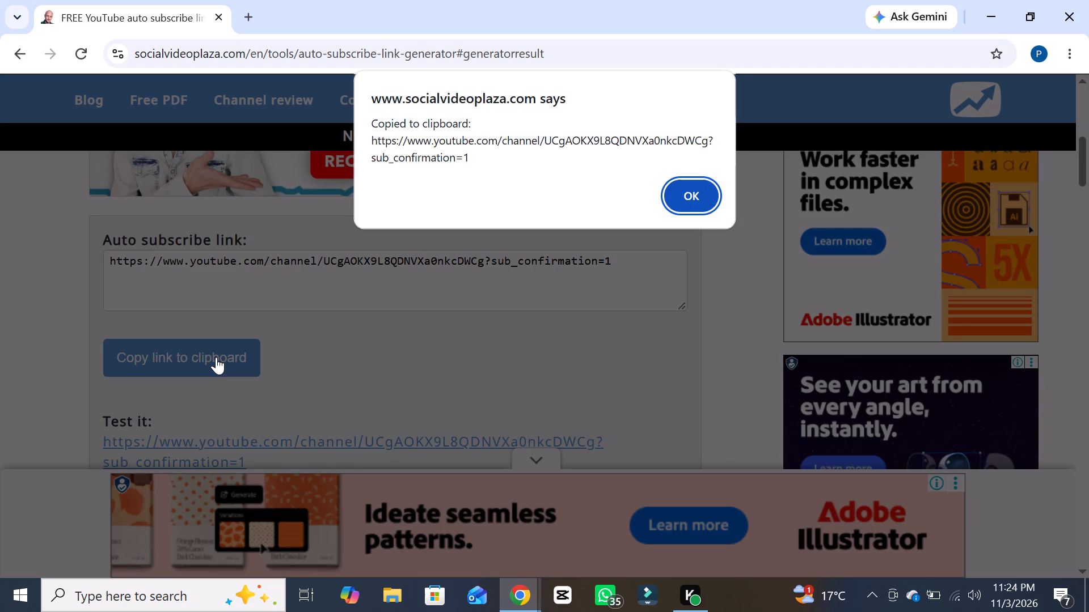
pyautogui.click(692, 187)
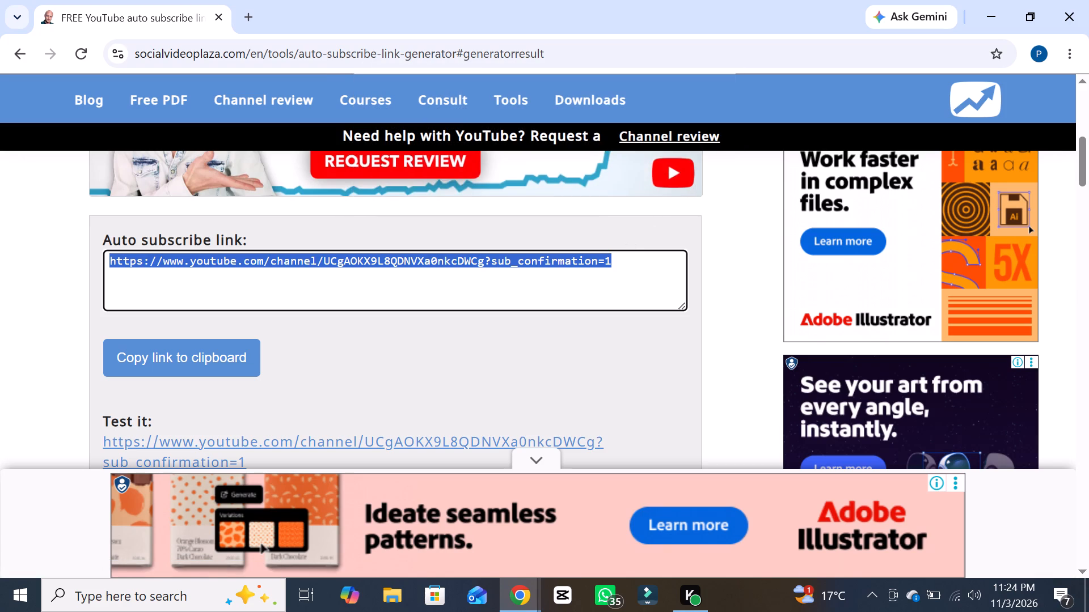
# Copy the generated auto subscribe link and paste it as the URL of a new channel profile link in YouTube Studio.
pyautogui.rightClick(580, 261)
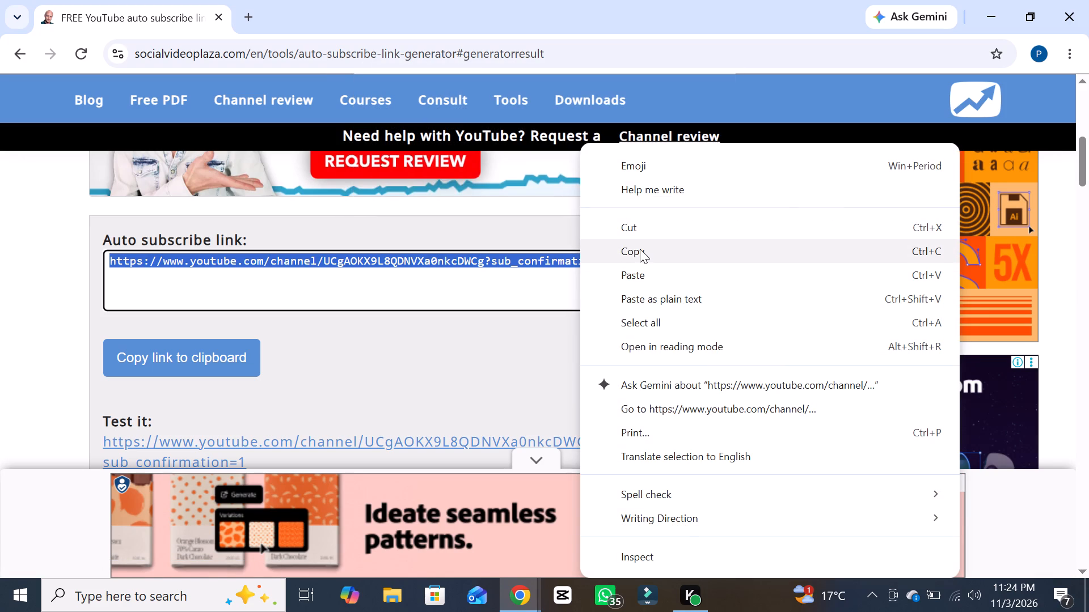
pyautogui.click(640, 249)
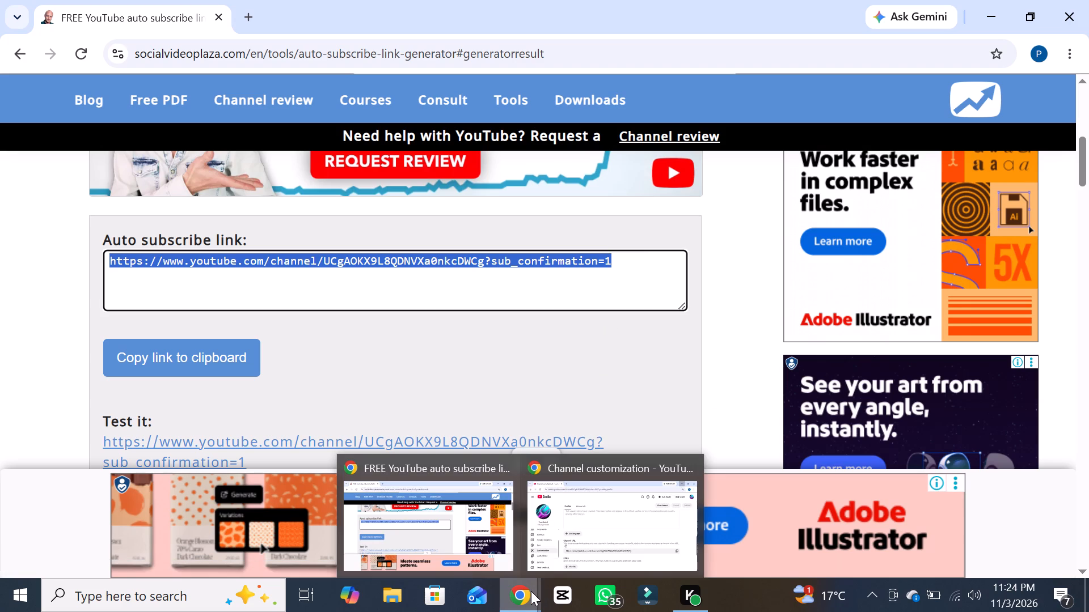
pyautogui.click(548, 573)
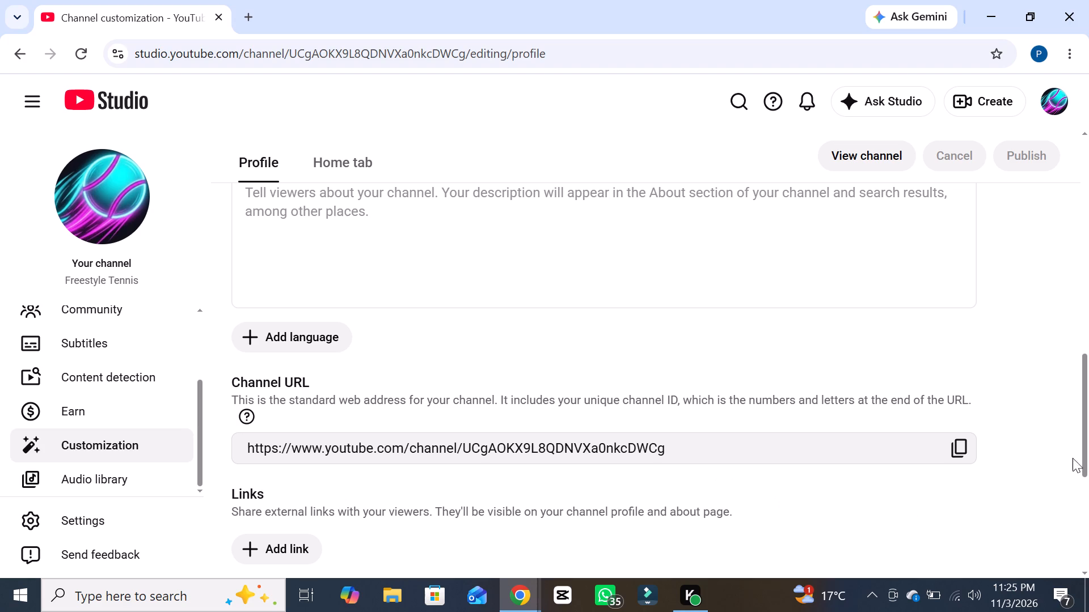
pyautogui.moveTo(1084, 443); pyautogui.dragTo(1088, 484)
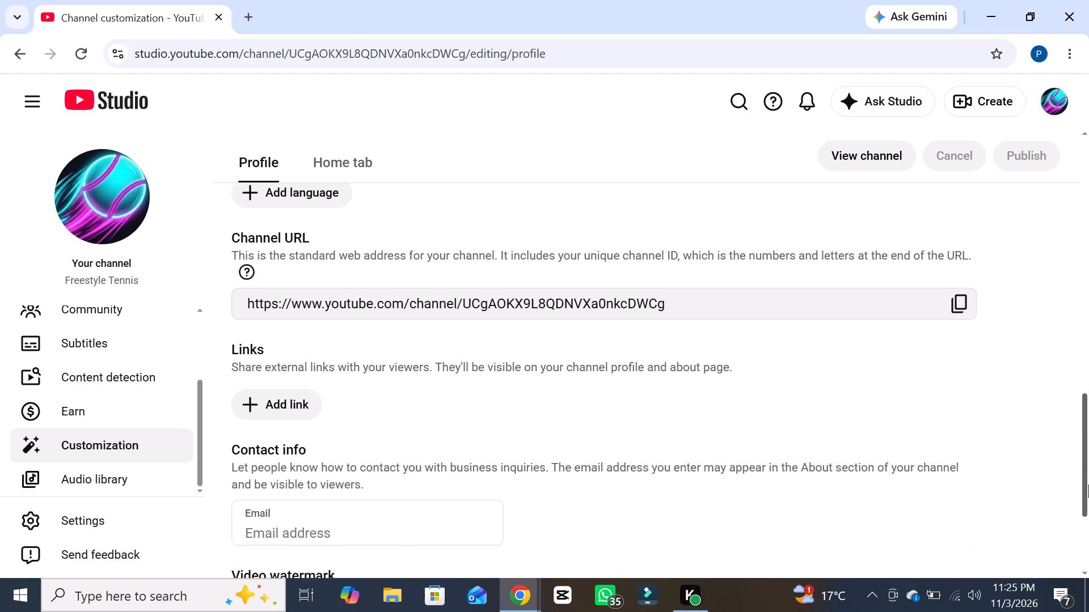
pyautogui.click(285, 390)
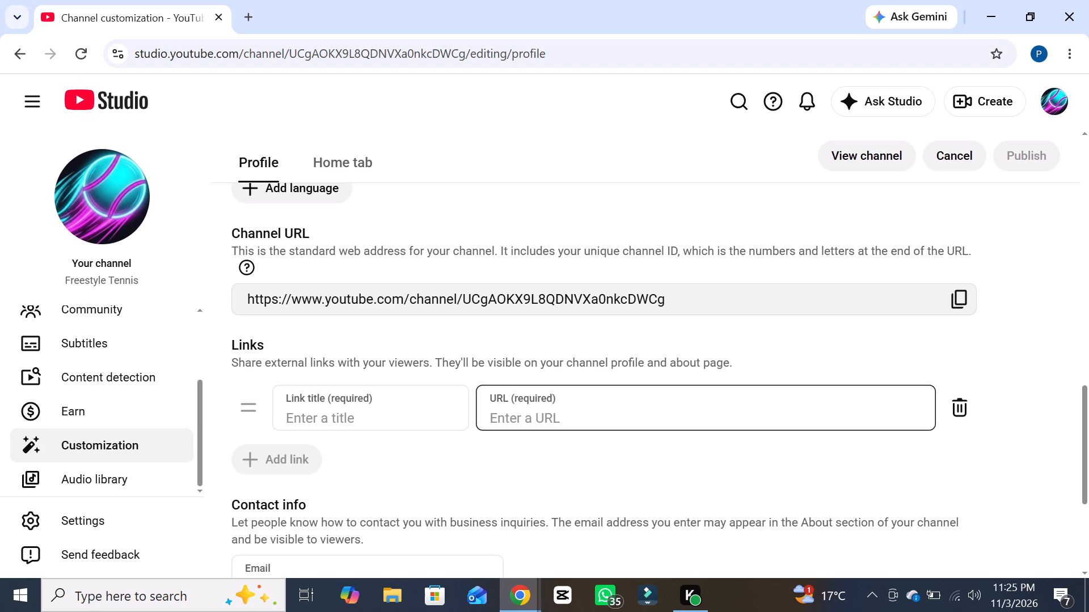
pyautogui.click(563, 414)
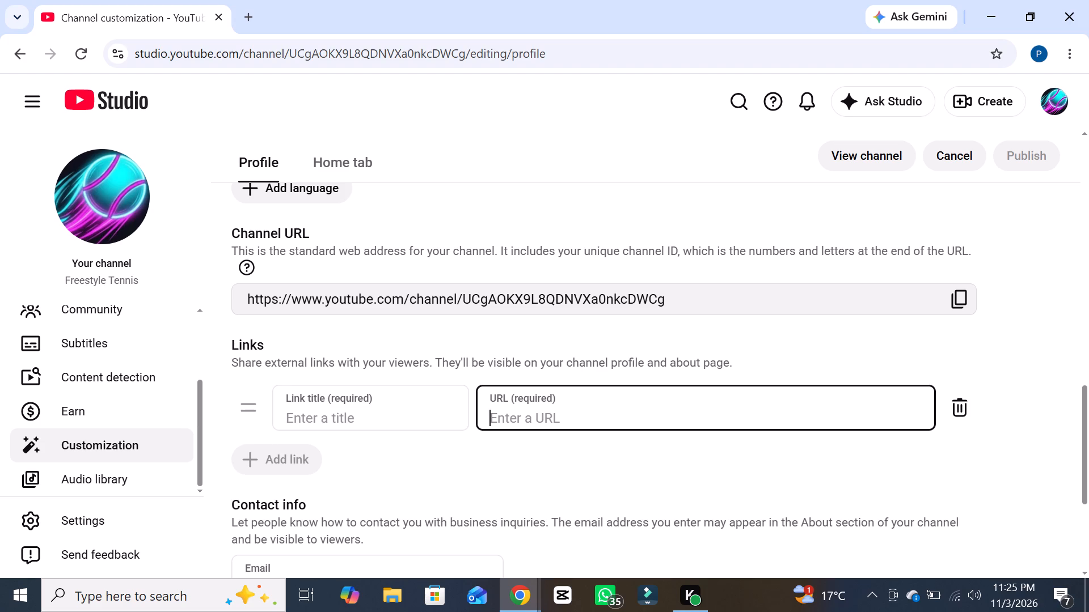
pyautogui.rightClick(563, 414)
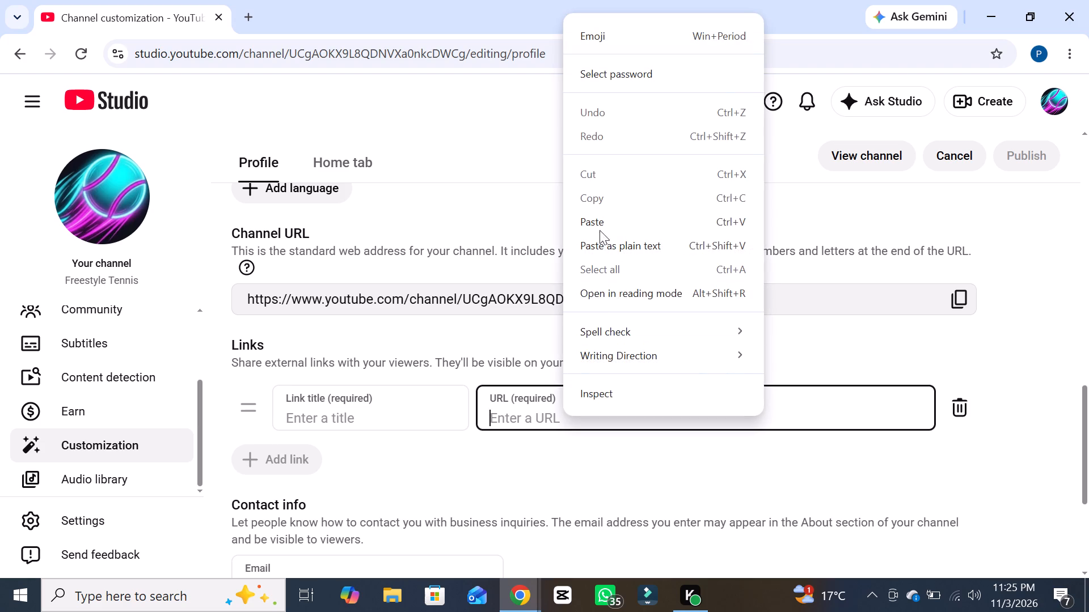
pyautogui.click(602, 218)
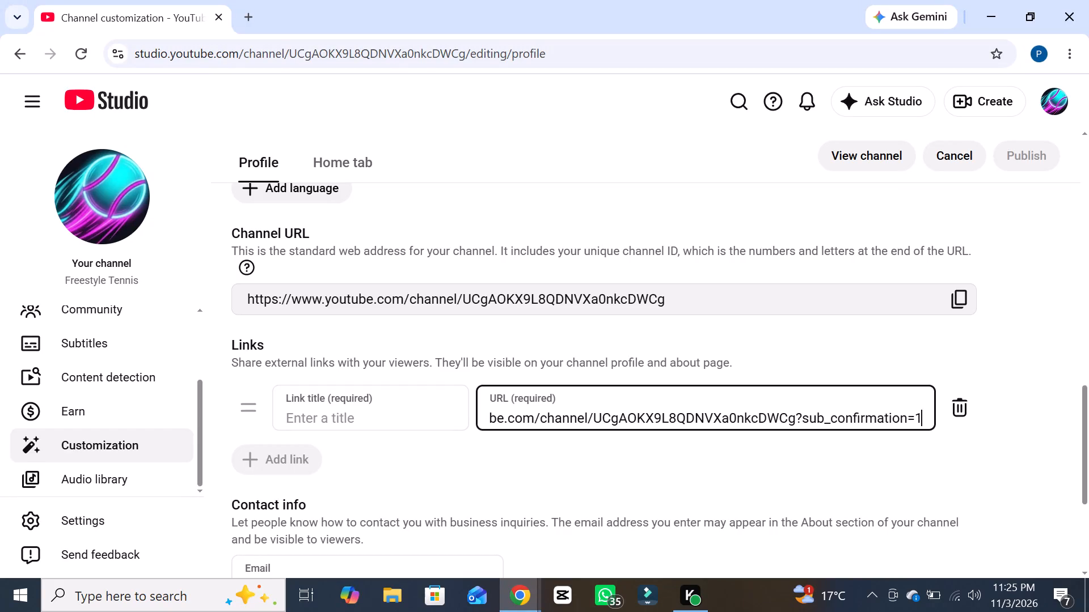
# Enter "subscribe for tips" as the title of the new channel link.
pyautogui.click(305, 414)
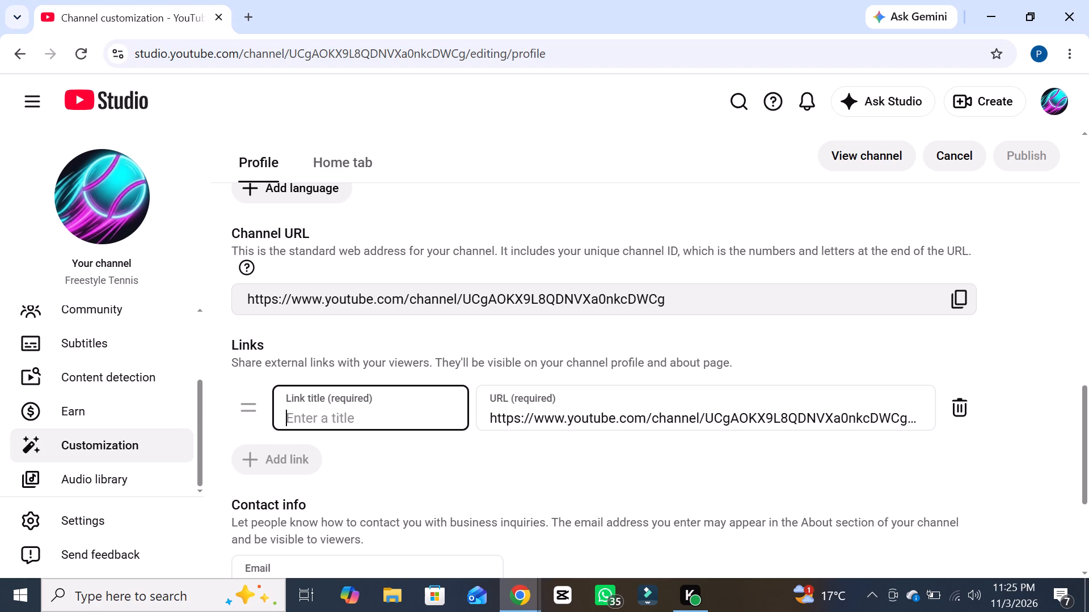
pyautogui.press('s')
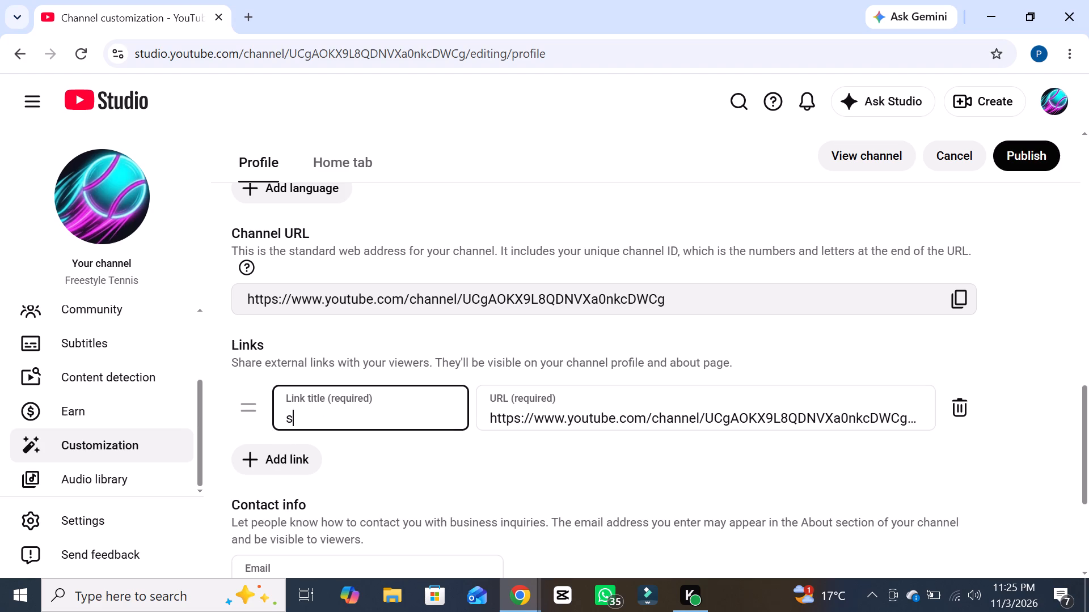
pyautogui.press('u')
pyautogui.press('b')
pyautogui.press('s')
pyautogui.write('cr')
pyautogui.write('ibe')
pyautogui.press('space')
pyautogui.press('f')
pyautogui.press('o')
pyautogui.press('r')
pyautogui.press('space')
pyautogui.press('t')
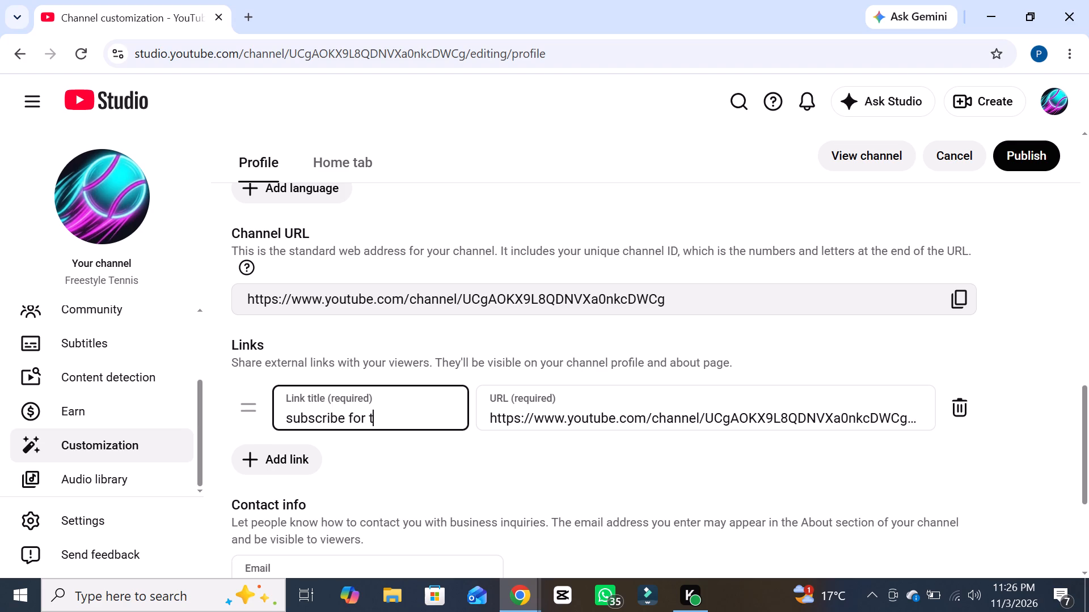
pyautogui.write('ip')
pyautogui.press('s')
# Capitalise the last word of the link title so it reads "subscribe for Tips".
pyautogui.click(373, 417)
pyautogui.press('BackSpace')
pyautogui.press('t')
# Insert the word "MORE" before "Tips" in the link title, making it "subscribe for MORE Tips".
pyautogui.moveTo(1086, 473); pyautogui.dragTo(1086, 484)
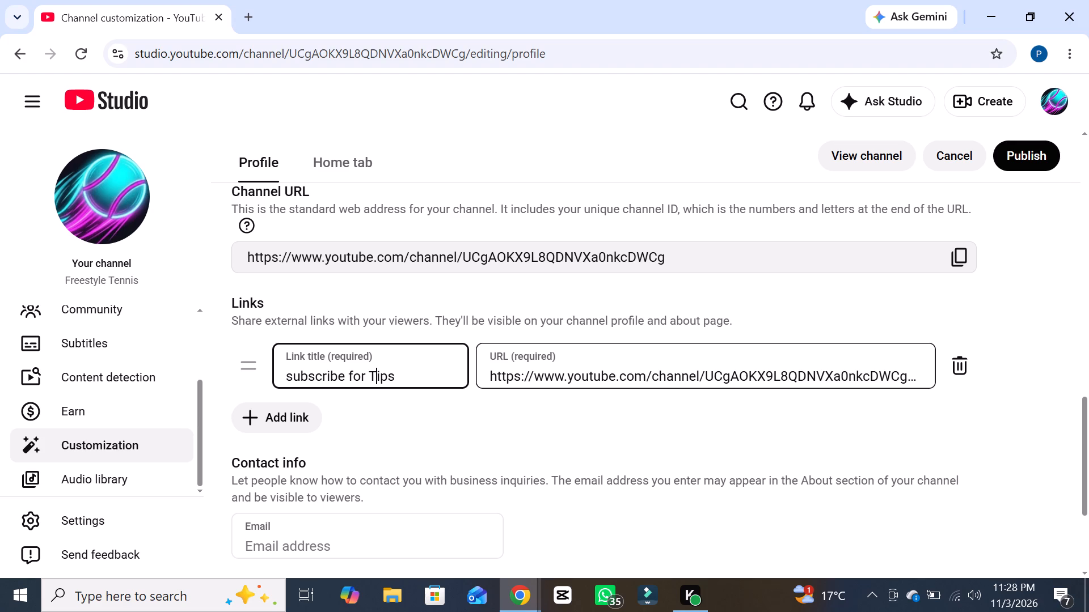
pyautogui.click(369, 376)
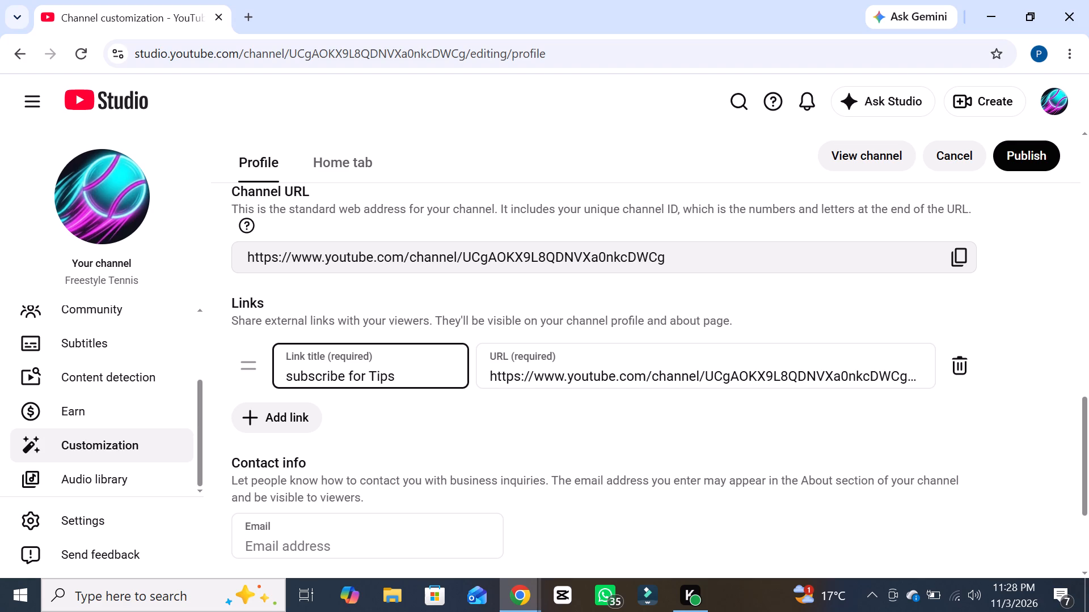
pyautogui.press('m')
pyautogui.press('o')
pyautogui.write('RE')
pyautogui.press('space')
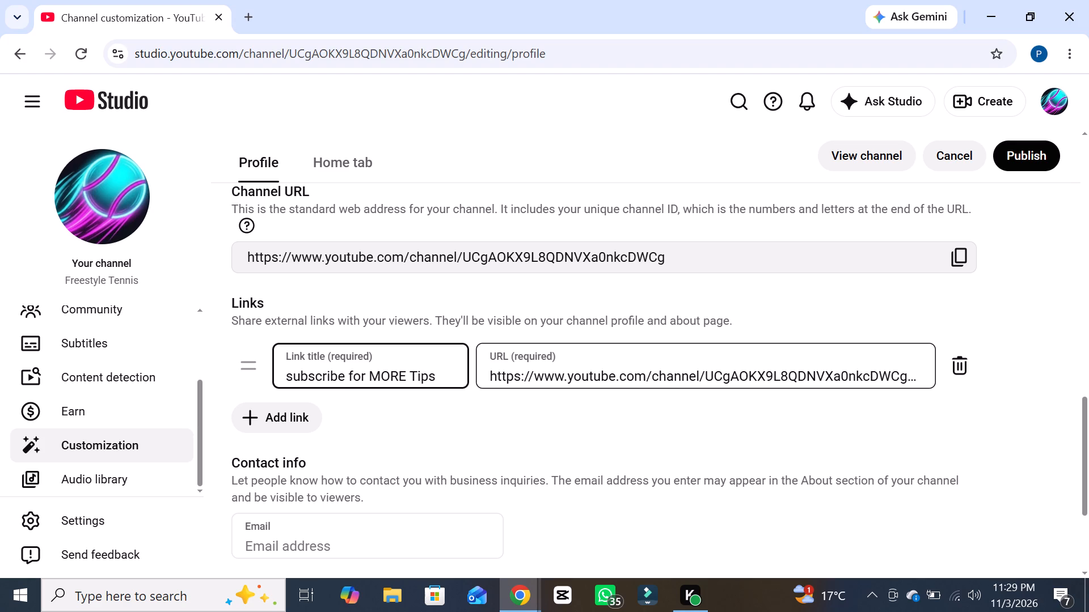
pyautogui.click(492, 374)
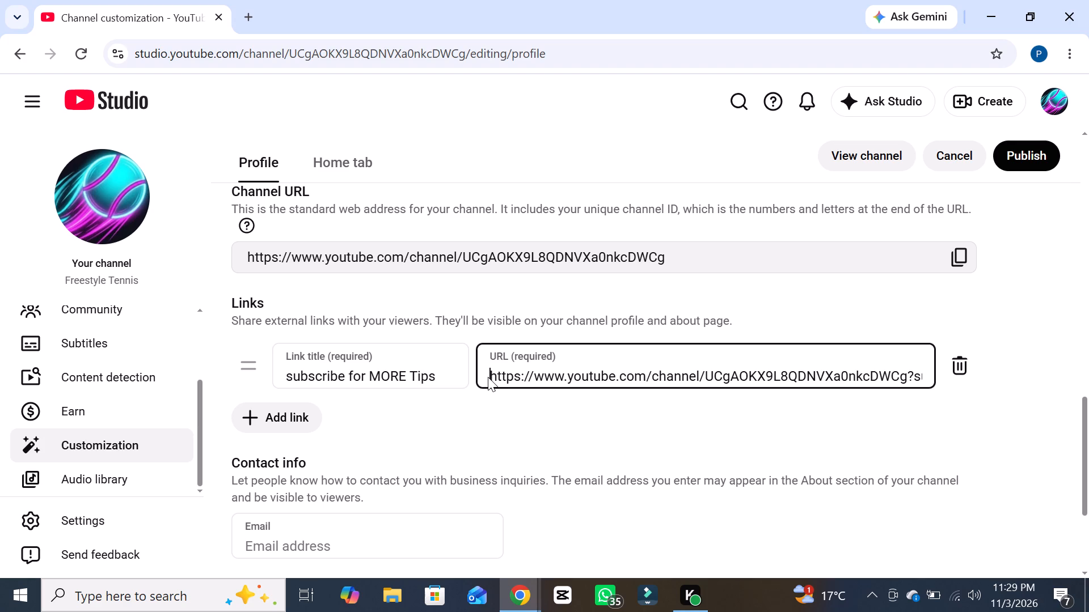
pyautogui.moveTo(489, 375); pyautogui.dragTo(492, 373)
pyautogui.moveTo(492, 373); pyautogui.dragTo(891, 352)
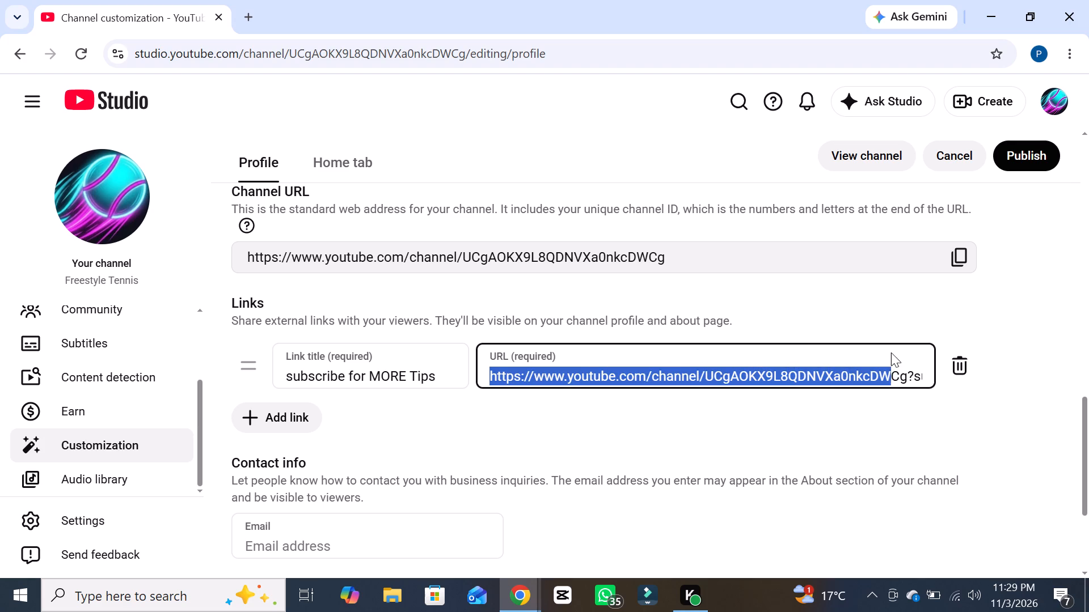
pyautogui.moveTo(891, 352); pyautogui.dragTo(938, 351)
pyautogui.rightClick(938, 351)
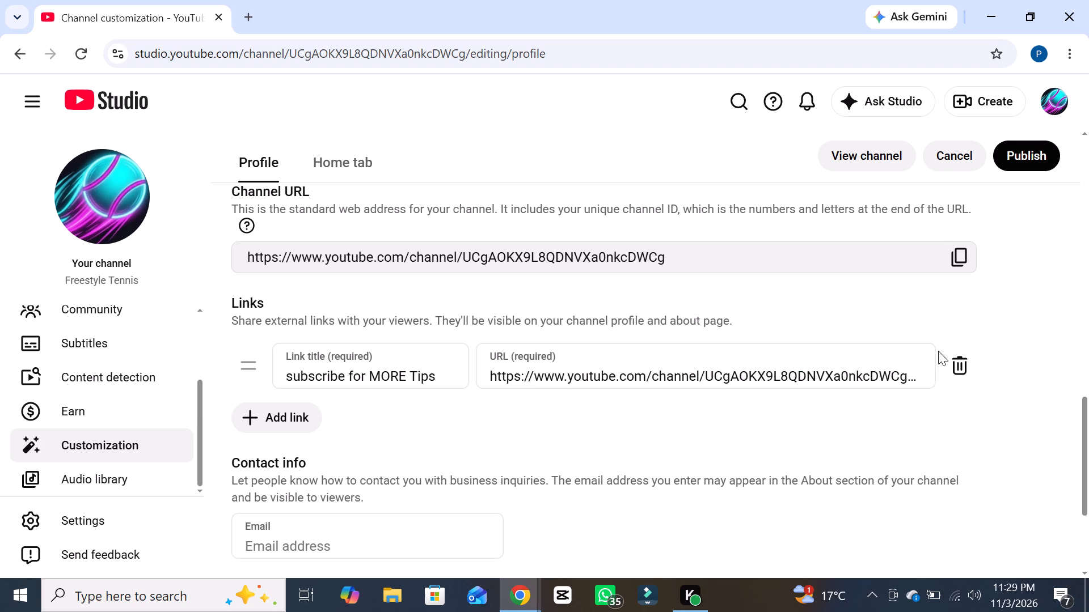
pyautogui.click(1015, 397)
# Copy the entire auto subscribe URL from the new link's URL field, including the sub_confirmation=1 ending.
pyautogui.click(489, 376)
pyautogui.moveTo(489, 376); pyautogui.dragTo(840, 360)
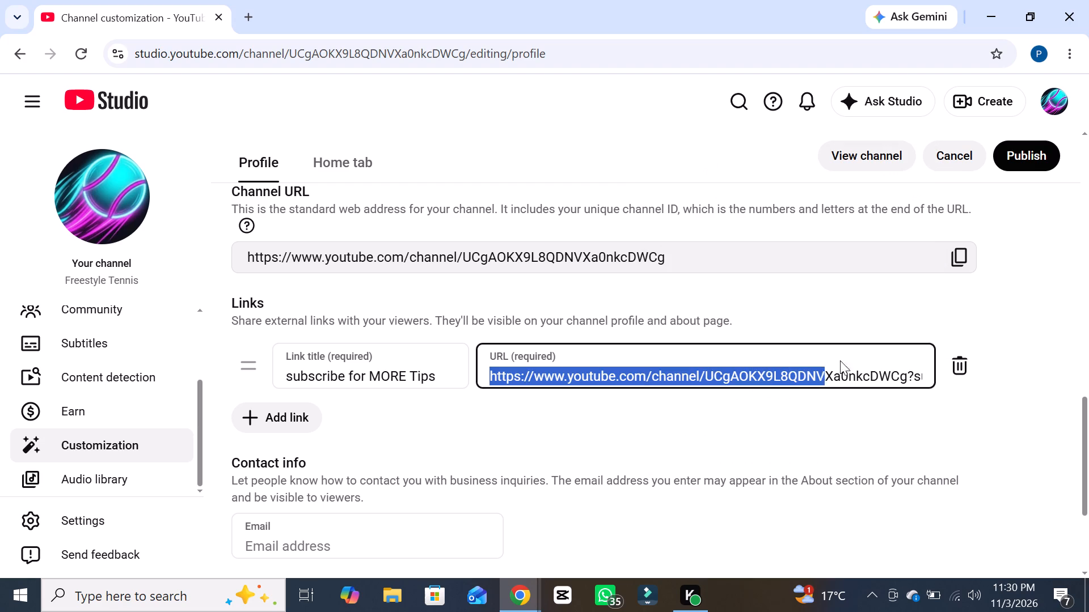
pyautogui.moveTo(840, 360); pyautogui.dragTo(946, 355)
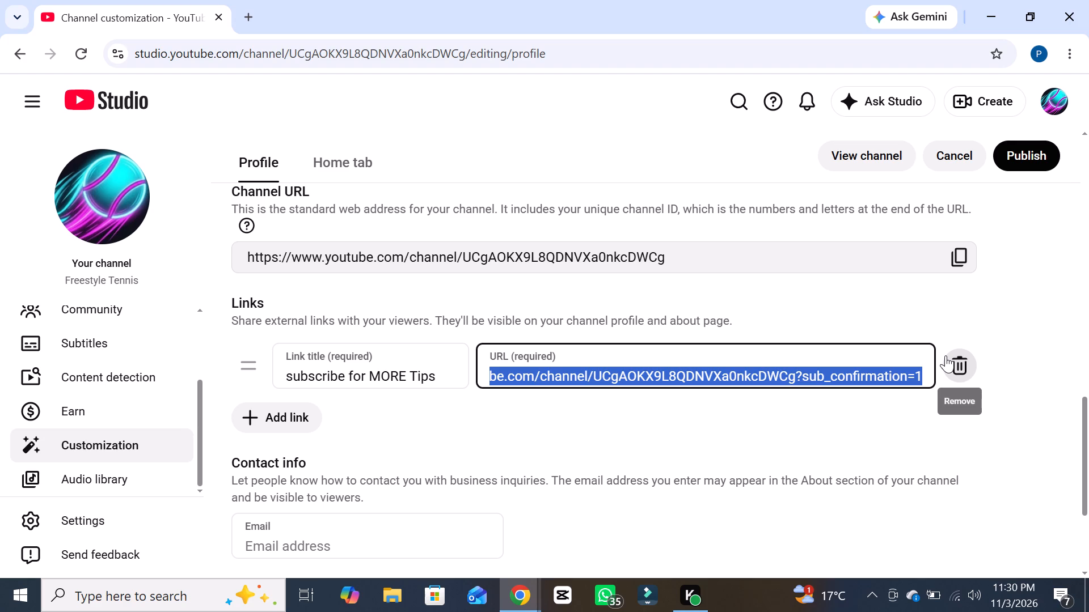
pyautogui.hotkey('ctrl', 'c')
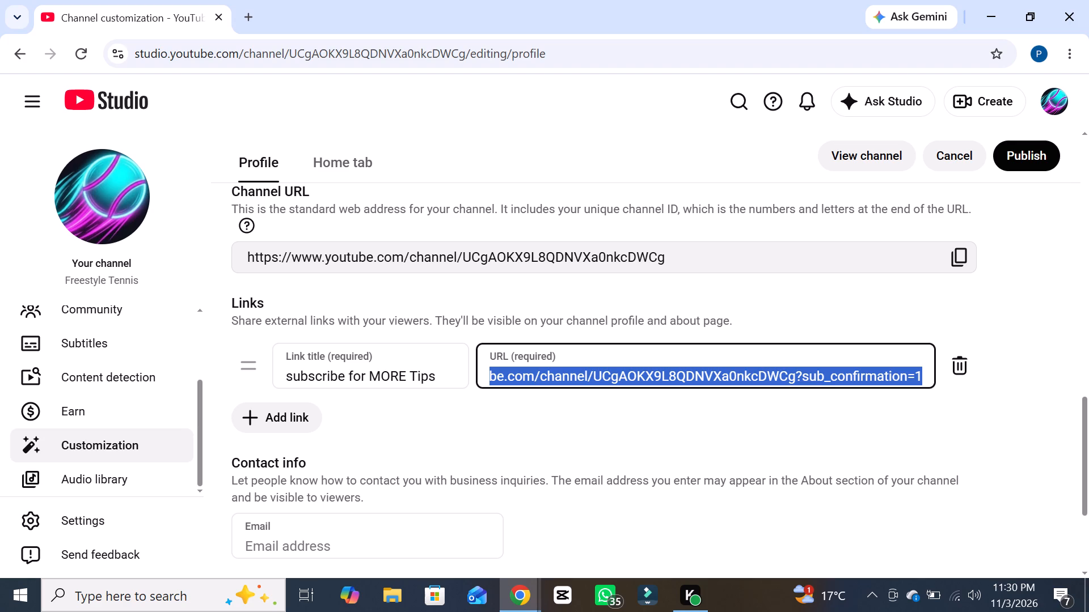
# Copy the standard channel URL and paste it as the URL of a newly added second profile link.
pyautogui.rightClick(698, 257)
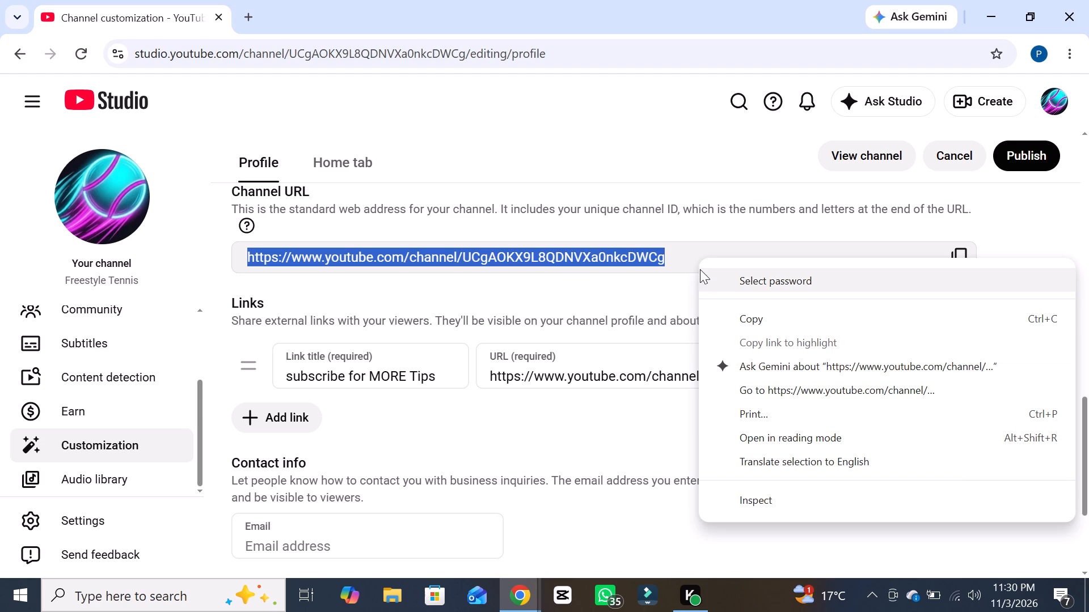
pyautogui.click(672, 250)
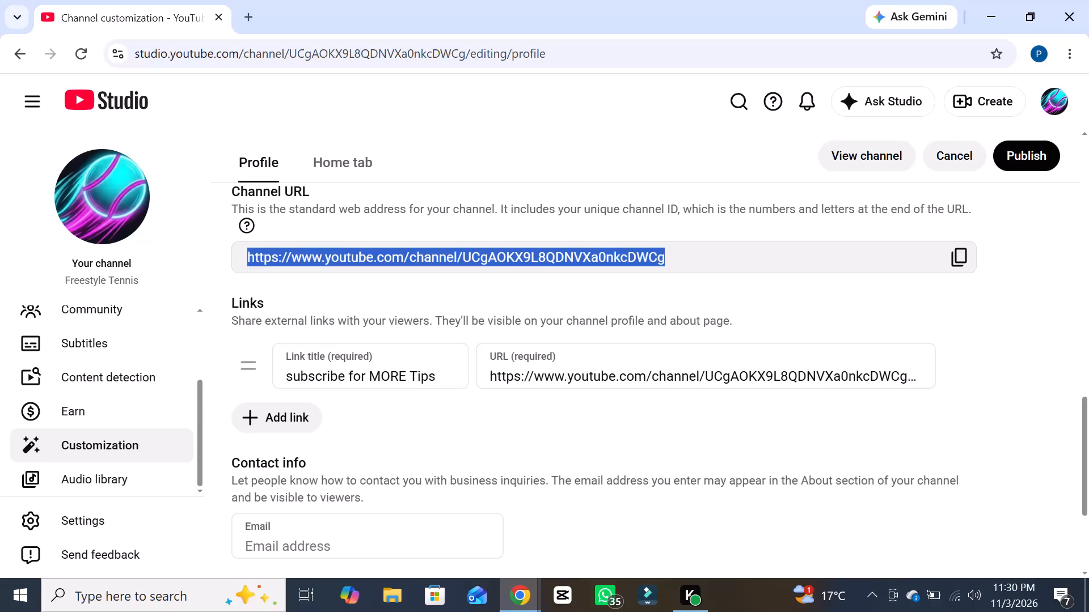
pyautogui.click(957, 262)
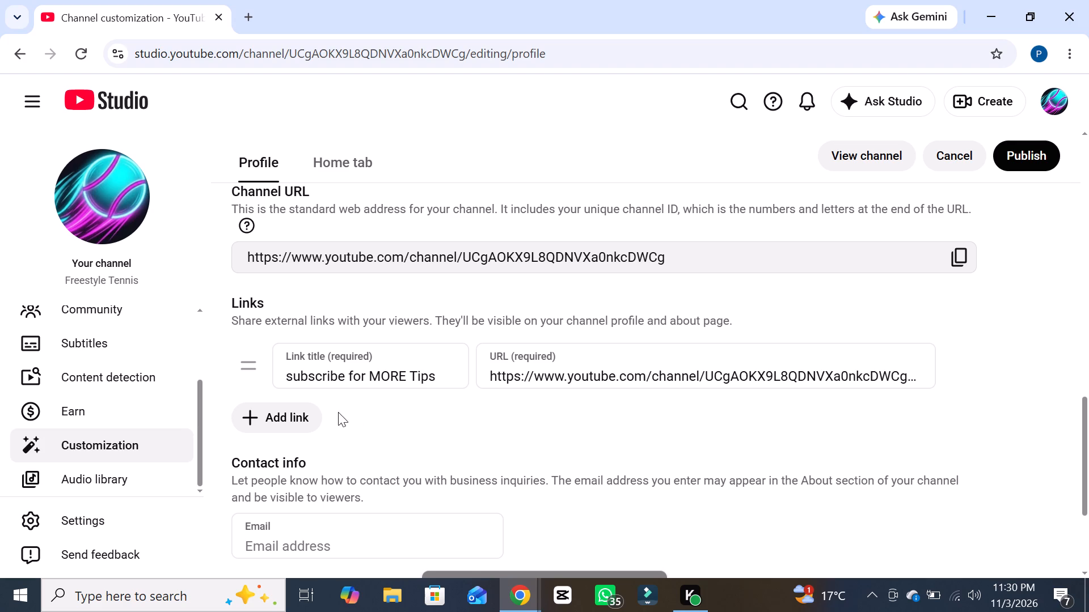
pyautogui.click(302, 413)
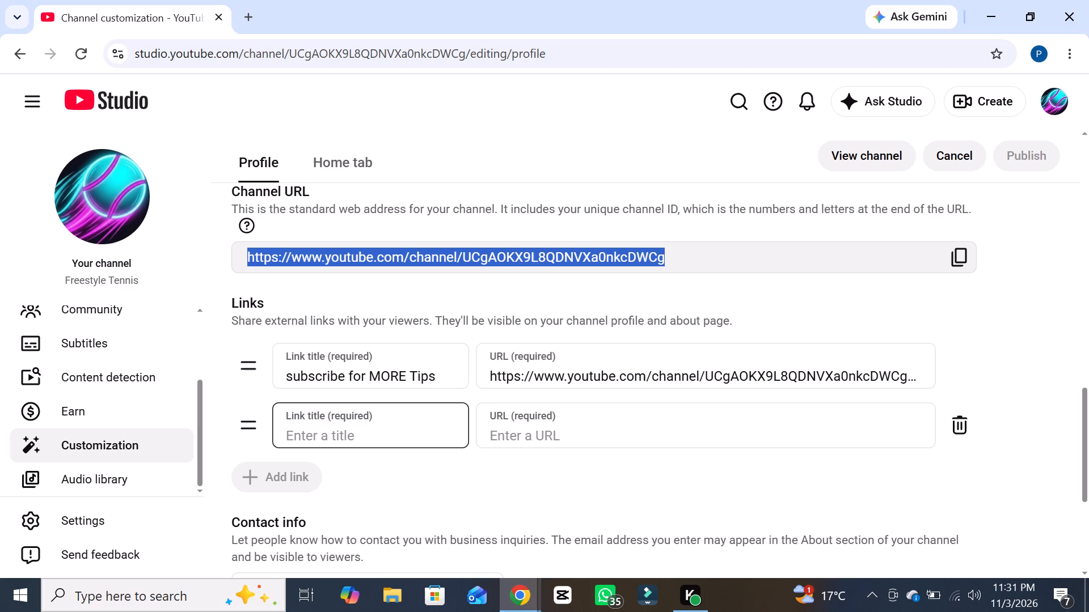
pyautogui.rightClick(526, 432)
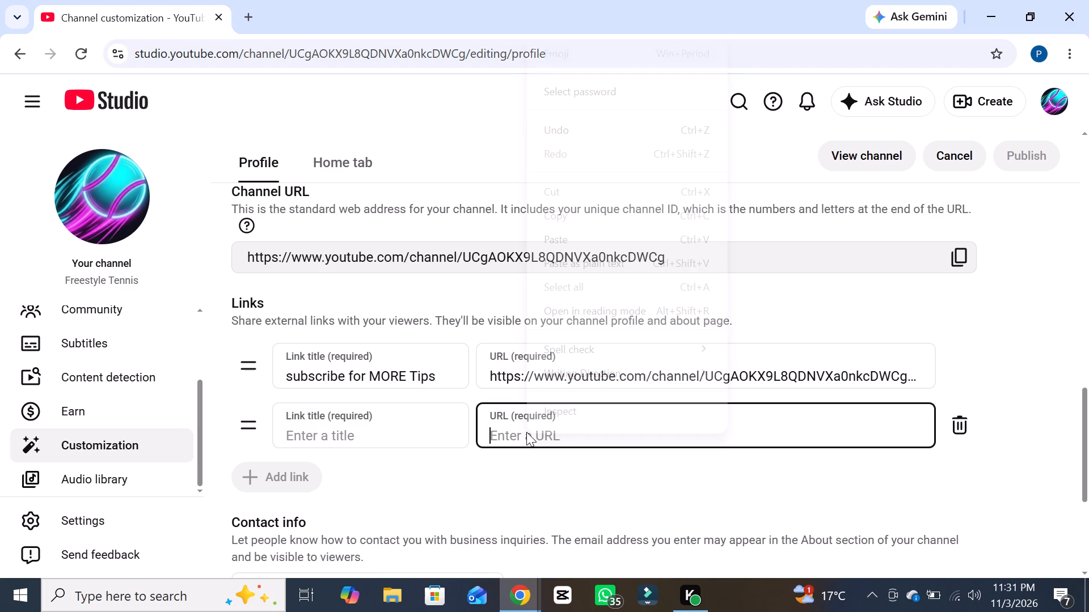
pyautogui.click(559, 243)
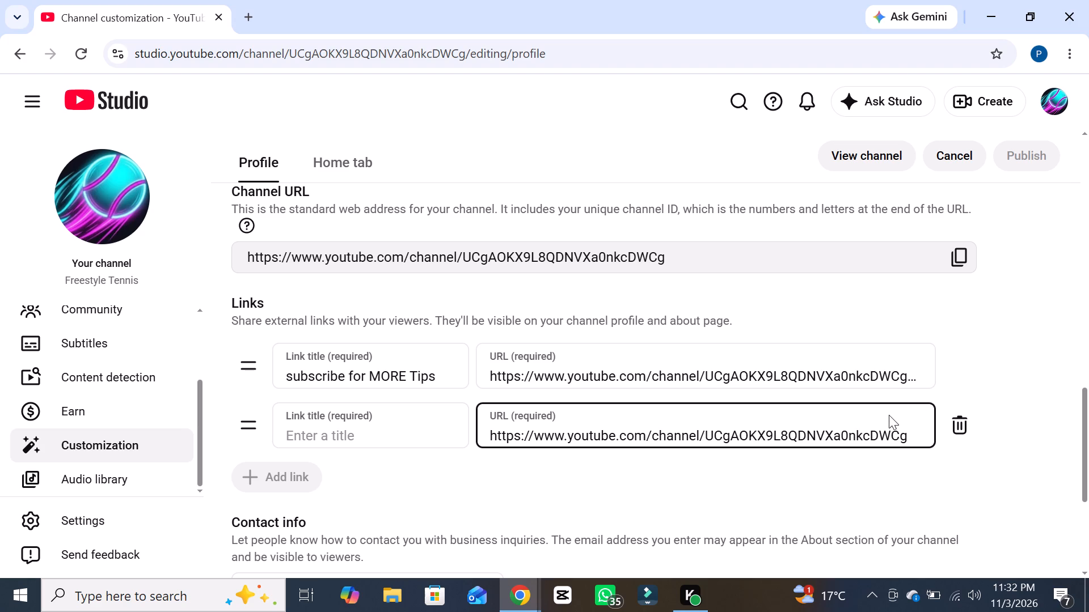
# Clear the pasted channel URL from the second link's URL field, leaving it empty.
pyautogui.click(909, 432)
pyautogui.press('BackSpace')
pyautogui.press('BackSpace')
pyautogui.press('BackSpace')
pyautogui.press('BackSpace')
pyautogui.press('BackSpace')
pyautogui.press('BackSpace')
pyautogui.press('BackSpace')
pyautogui.press('BackSpace')
pyautogui.press('BackSpace')
pyautogui.press('BackSpace')
pyautogui.press('BackSpace')
pyautogui.press('BackSpace')
pyautogui.press('BackSpace')
pyautogui.press('BackSpace')
pyautogui.press('BackSpace')
pyautogui.press('BackSpace')
pyautogui.press('BackSpace')
pyautogui.press('BackSpace')
pyautogui.press('BackSpace')
pyautogui.press('BackSpace')
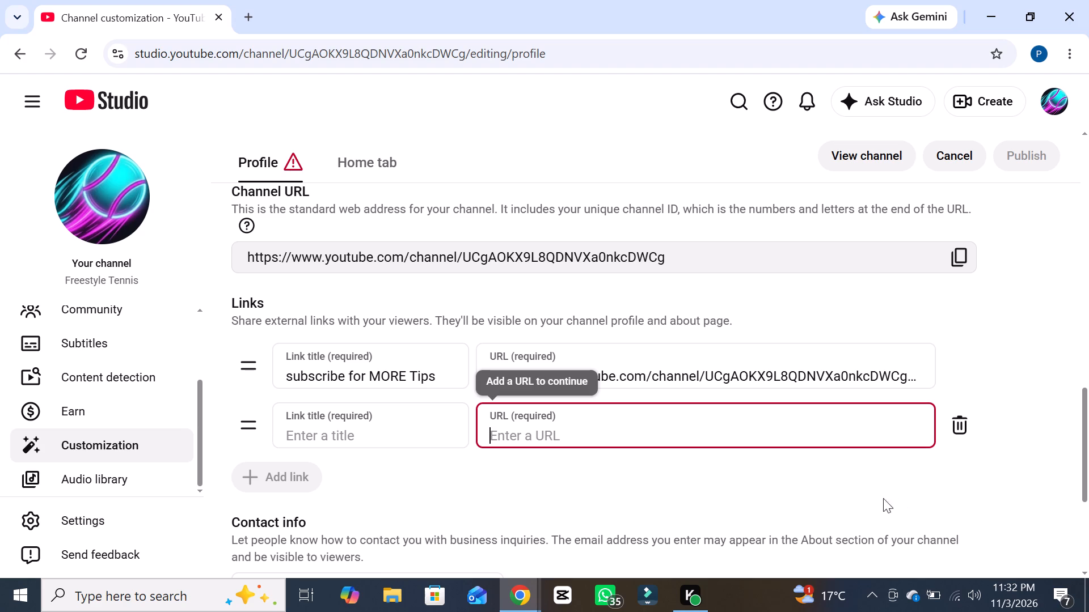
pyautogui.click(624, 500)
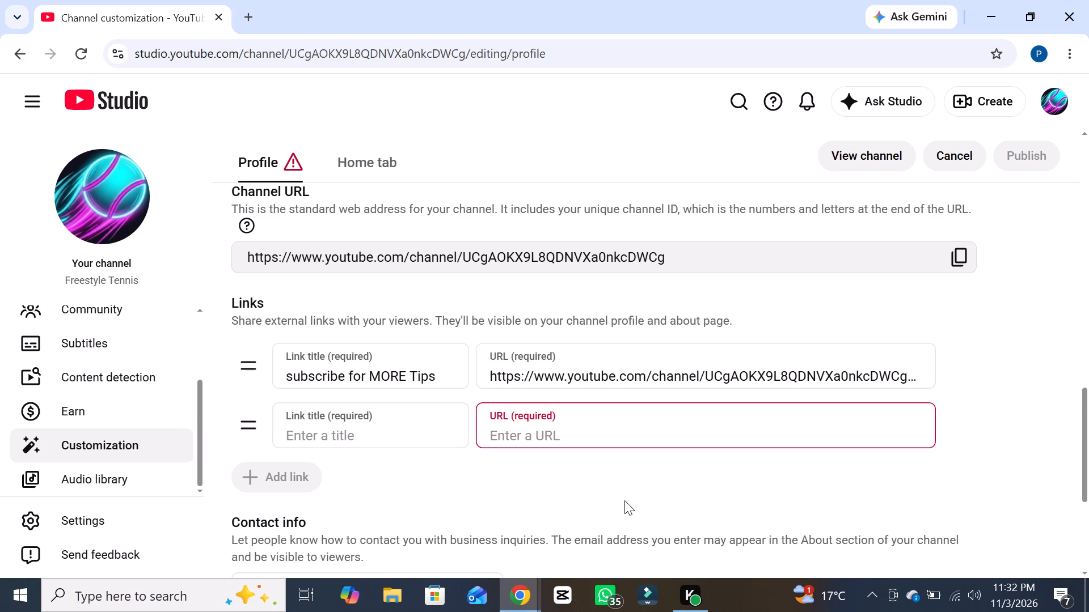
pyautogui.click(599, 486)
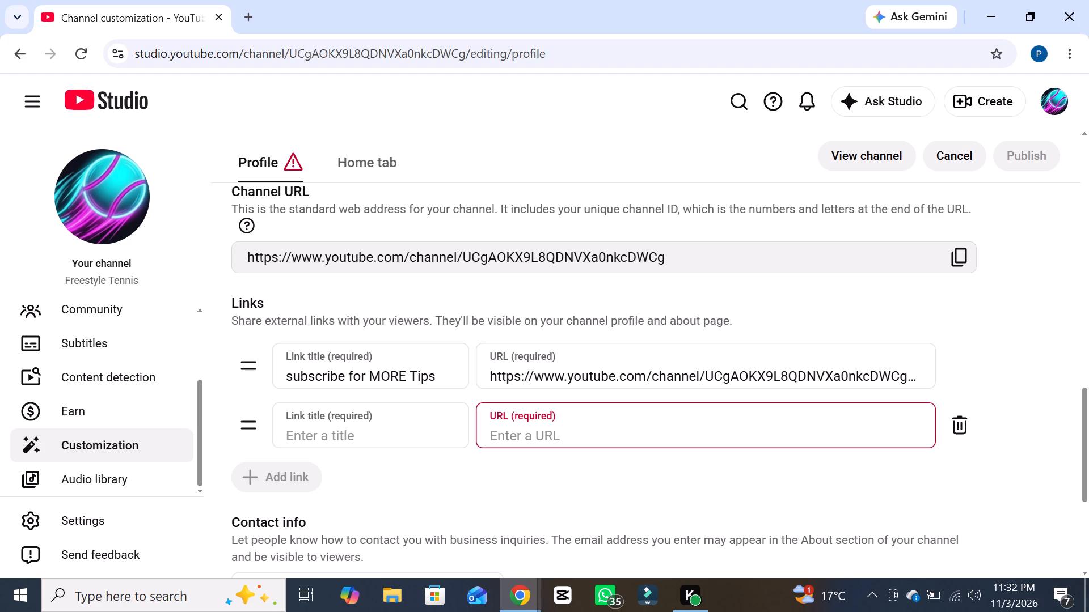
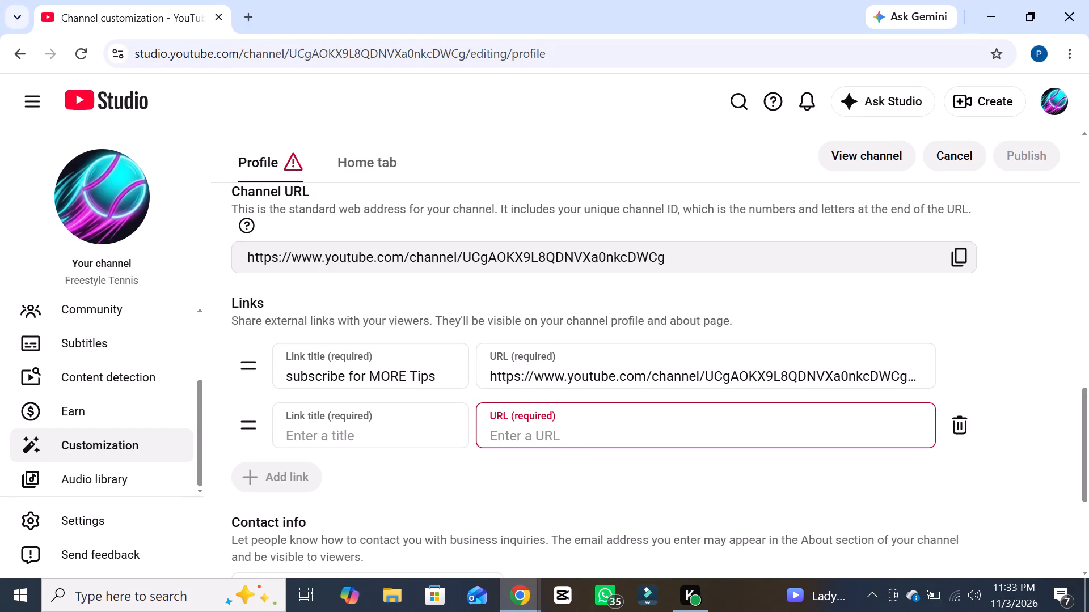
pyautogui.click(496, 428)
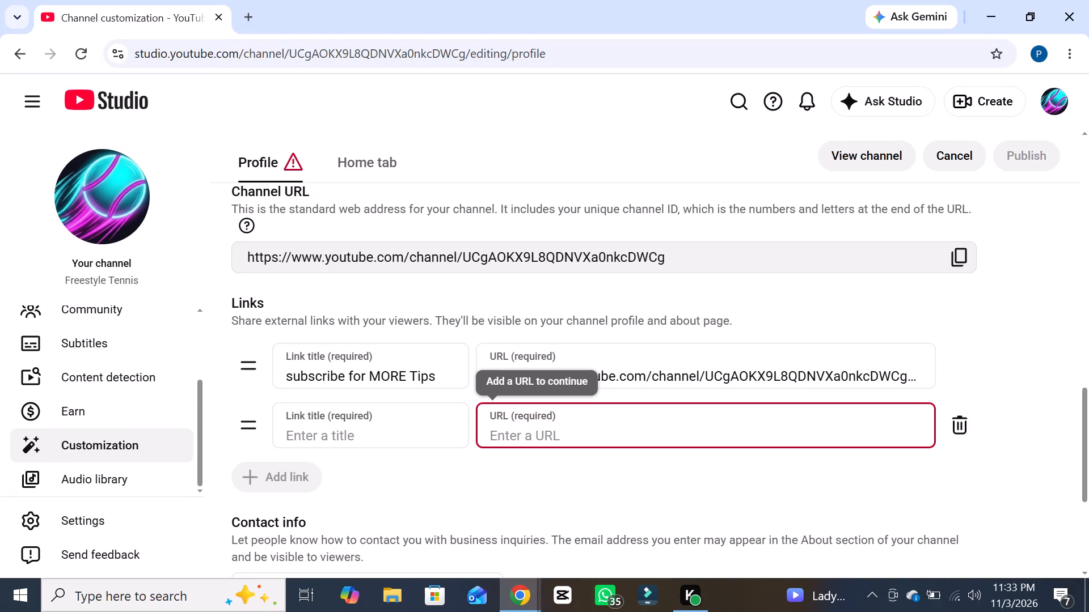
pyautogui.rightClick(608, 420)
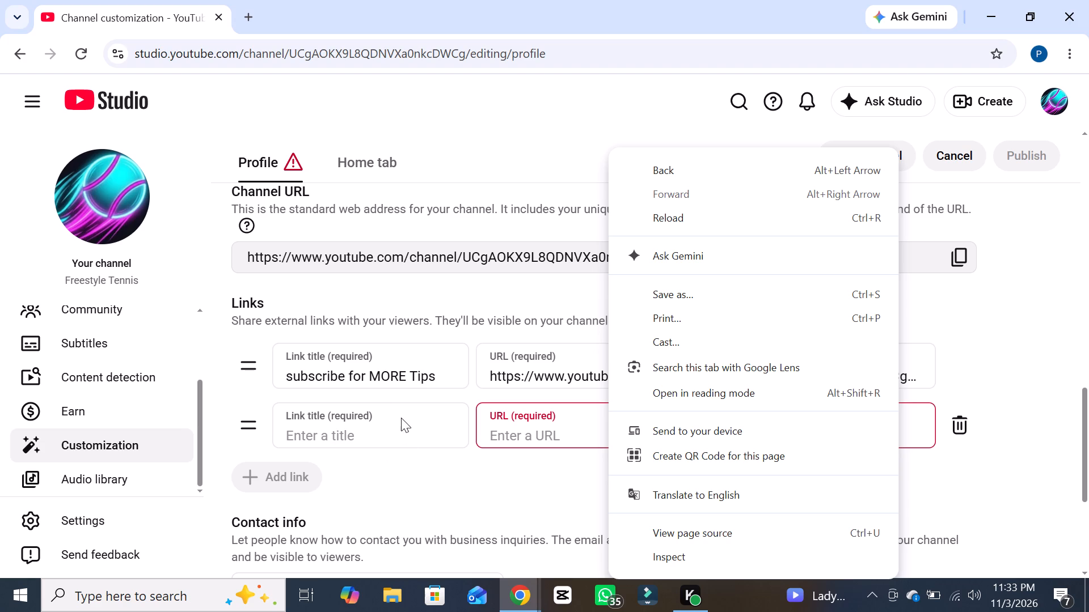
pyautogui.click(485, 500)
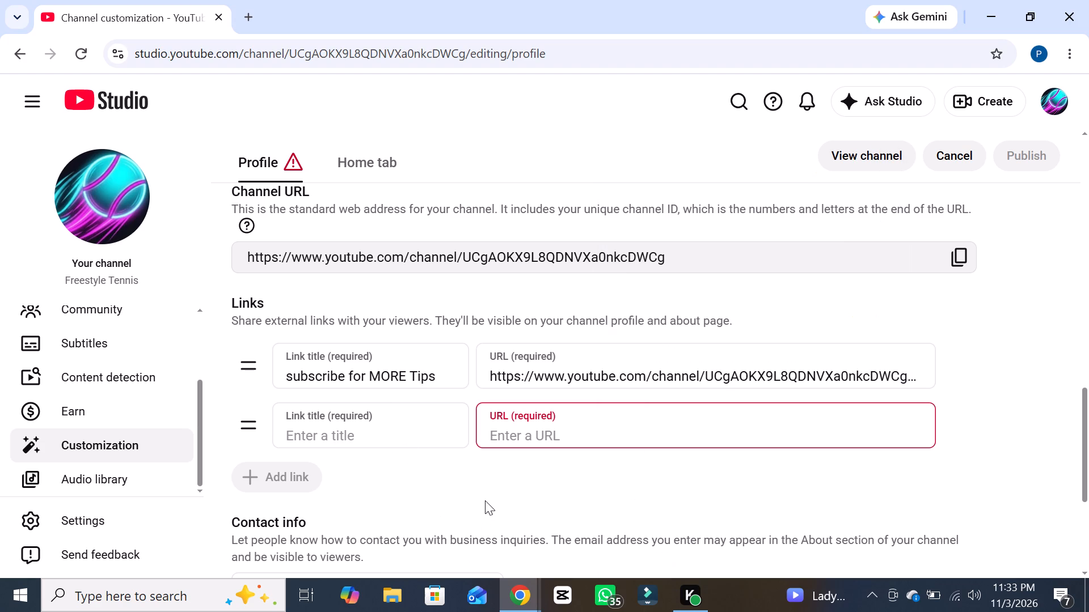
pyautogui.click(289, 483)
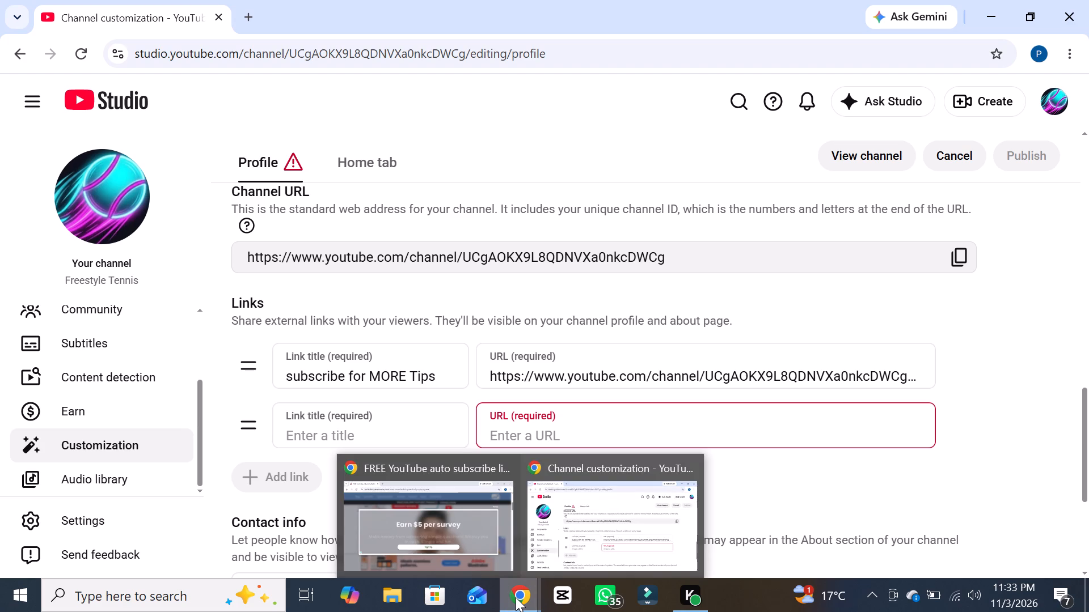
# Switch to the auto subscribe link generator page, dismiss the advert and copy the generated auto subscribe link to the clipboard.
pyautogui.click(500, 533)
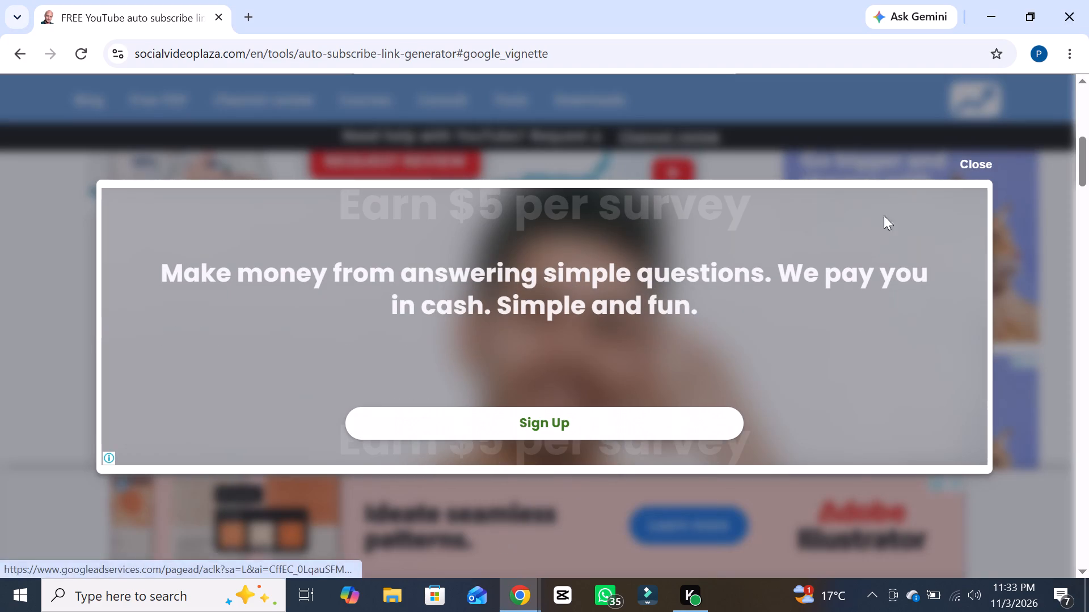
pyautogui.click(970, 160)
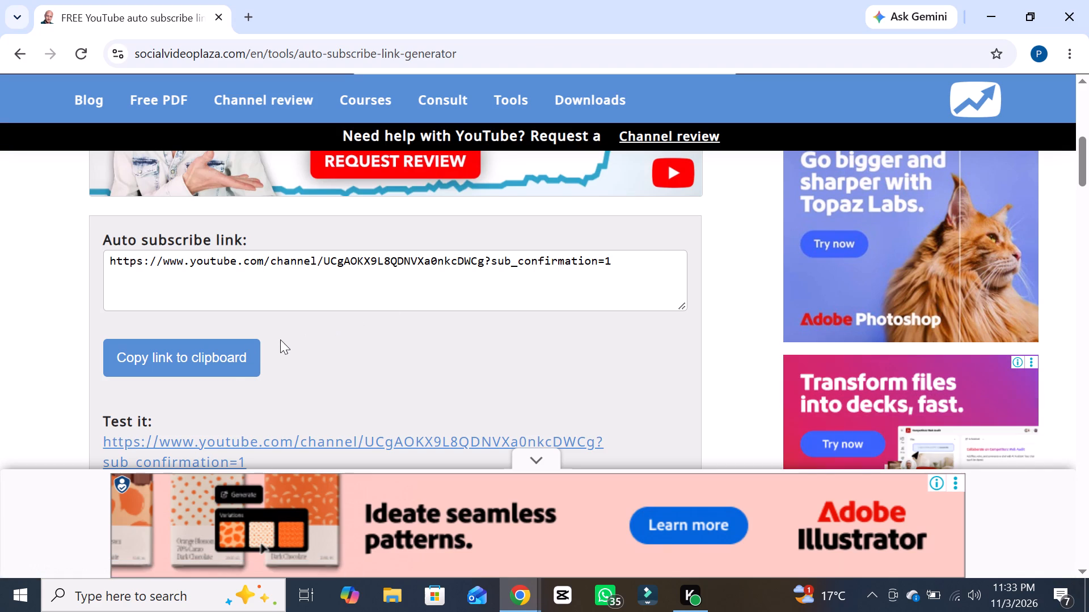
pyautogui.click(220, 349)
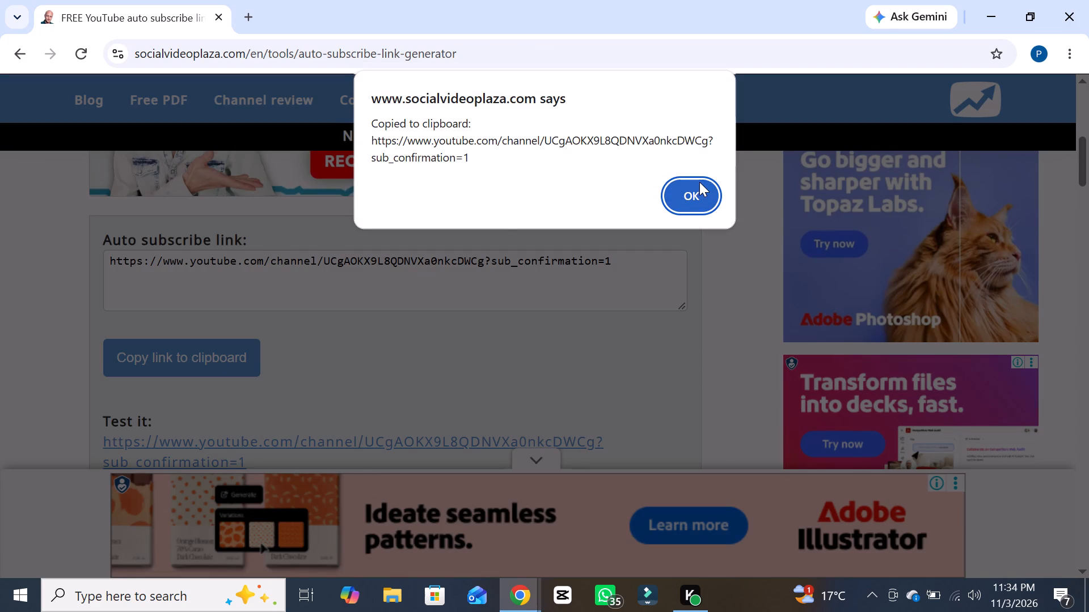
pyautogui.click(699, 182)
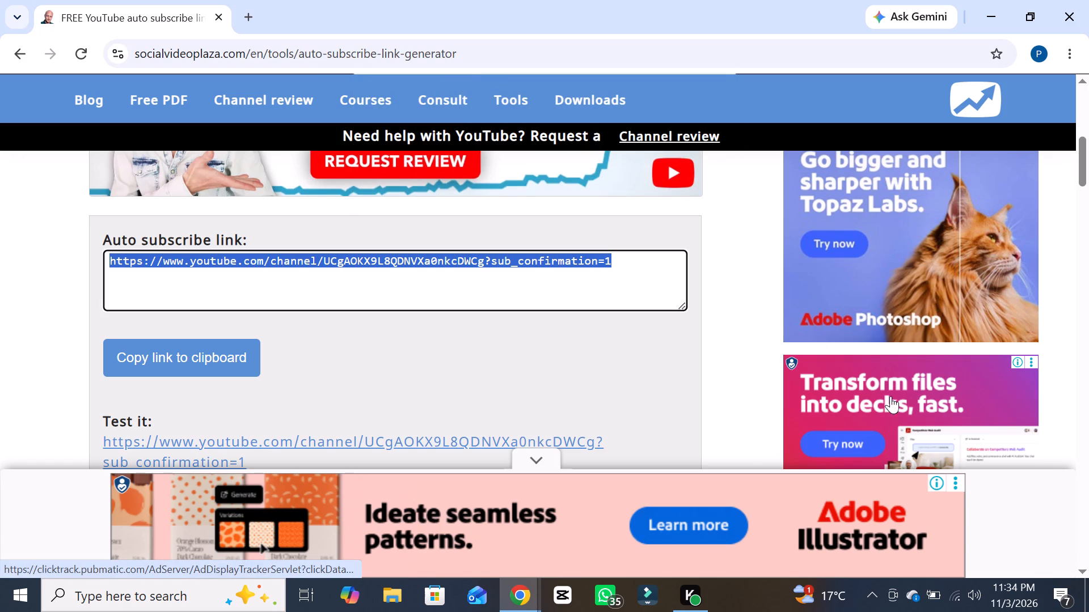
# Back in YouTube Studio, replace the URL of the "subscribe for MORE Tips" link with the copied auto subscribe link ending in ?sub_confirmation=1.
pyautogui.click(531, 592)
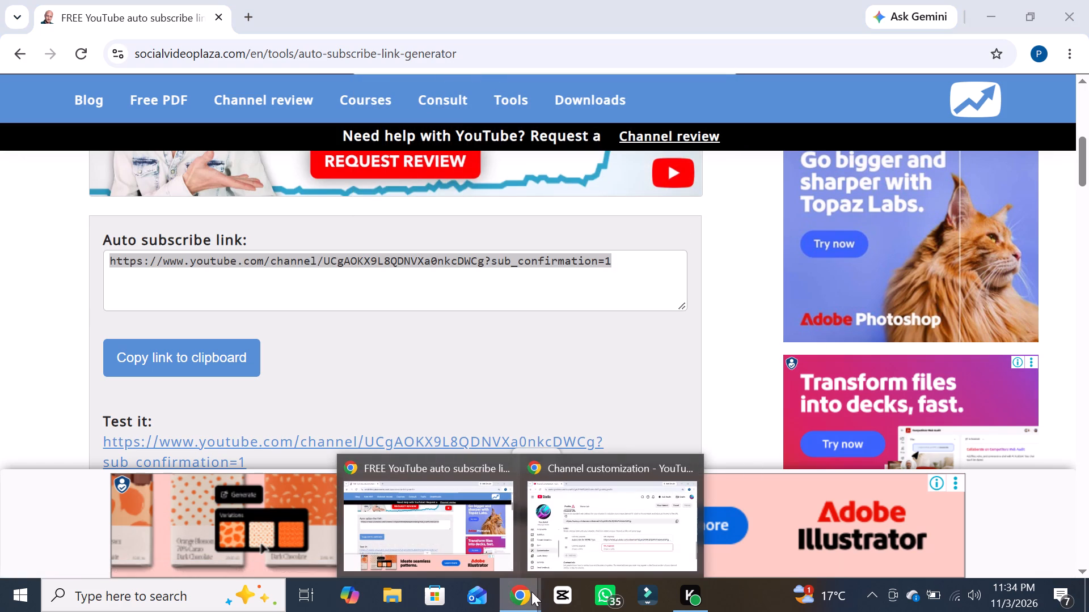
pyautogui.click(564, 548)
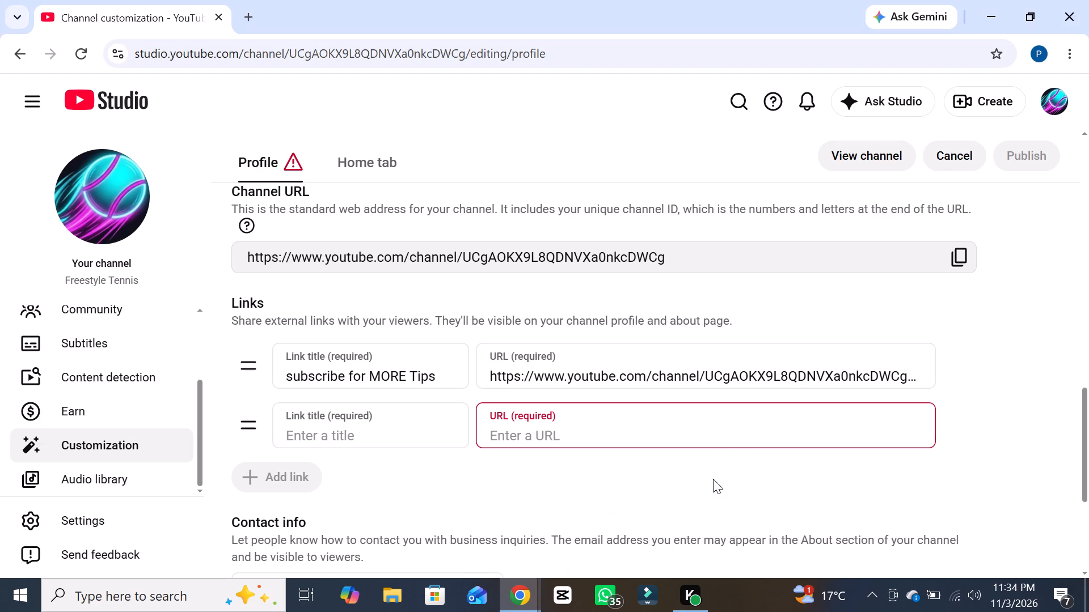
pyautogui.click(909, 375)
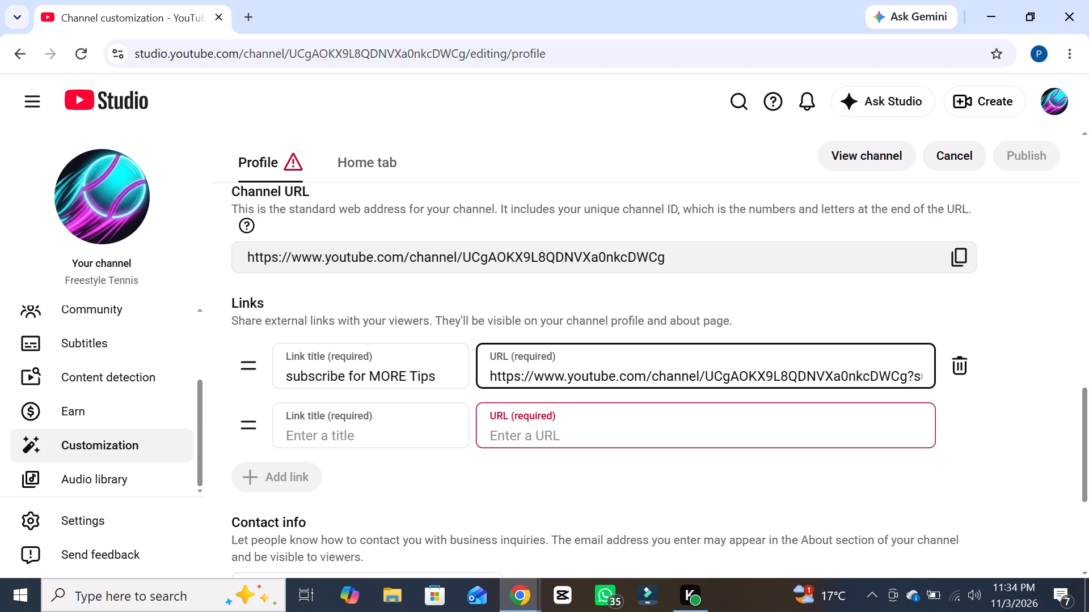
pyautogui.press('BackSpace')
pyautogui.press('BackSpace')
pyautogui.press('BackSpace')
pyautogui.press('BackSpace')
pyautogui.press('BackSpace')
pyautogui.press('BackSpace')
pyautogui.press('BackSpace')
pyautogui.press('BackSpace')
pyautogui.press('BackSpace')
pyautogui.press('BackSpace')
pyautogui.press('BackSpace')
pyautogui.press('BackSpace')
pyautogui.press('BackSpace')
pyautogui.press('BackSpace')
pyautogui.press('BackSpace')
pyautogui.press('BackSpace')
pyautogui.press('BackSpace')
pyautogui.press('BackSpace')
pyautogui.press('BackSpace')
pyautogui.press('BackSpace')
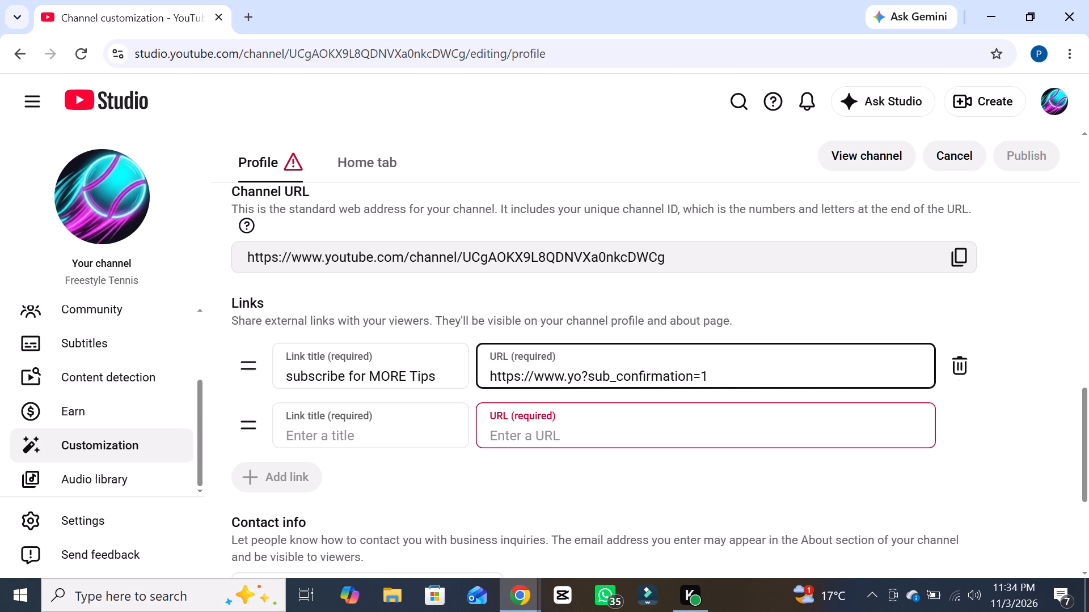
pyautogui.click(709, 379)
pyautogui.press('BackSpace')
pyautogui.press('BackSpace')
pyautogui.press('BackSpace')
pyautogui.press('BackSpace')
pyautogui.press('BackSpace')
pyautogui.press('BackSpace')
pyautogui.press('BackSpace')
pyautogui.press('BackSpace')
pyautogui.press('BackSpace')
pyautogui.press('BackSpace')
pyautogui.press('BackSpace')
pyautogui.press('BackSpace')
pyautogui.press('BackSpace')
pyautogui.press('BackSpace')
pyautogui.press('BackSpace')
pyautogui.press('BackSpace')
pyautogui.press('BackSpace')
pyautogui.press('BackSpace')
pyautogui.press('BackSpace')
pyautogui.press('BackSpace')
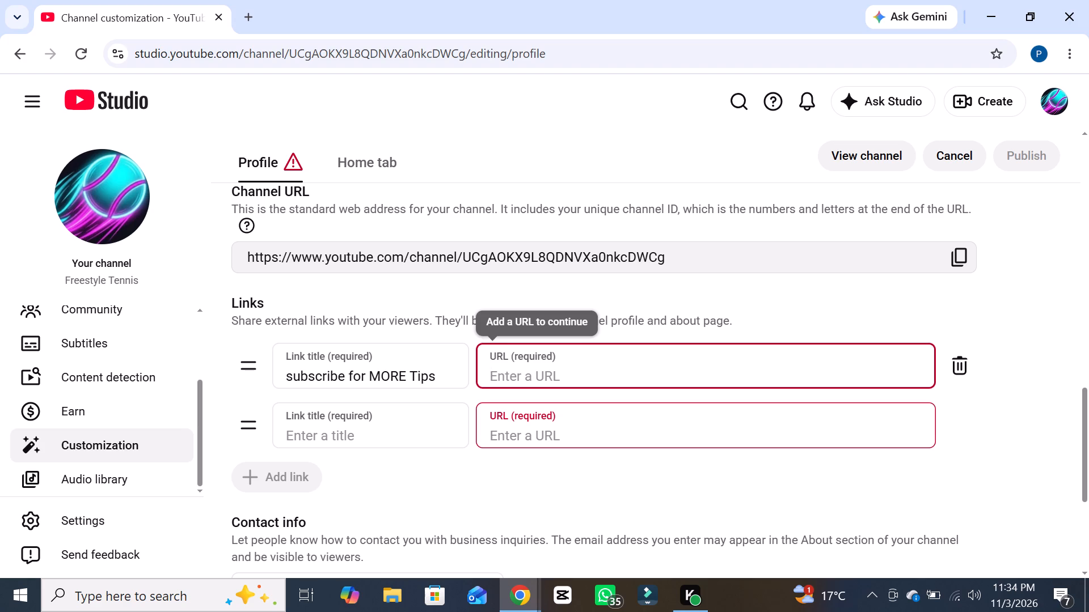
pyautogui.rightClick(548, 366)
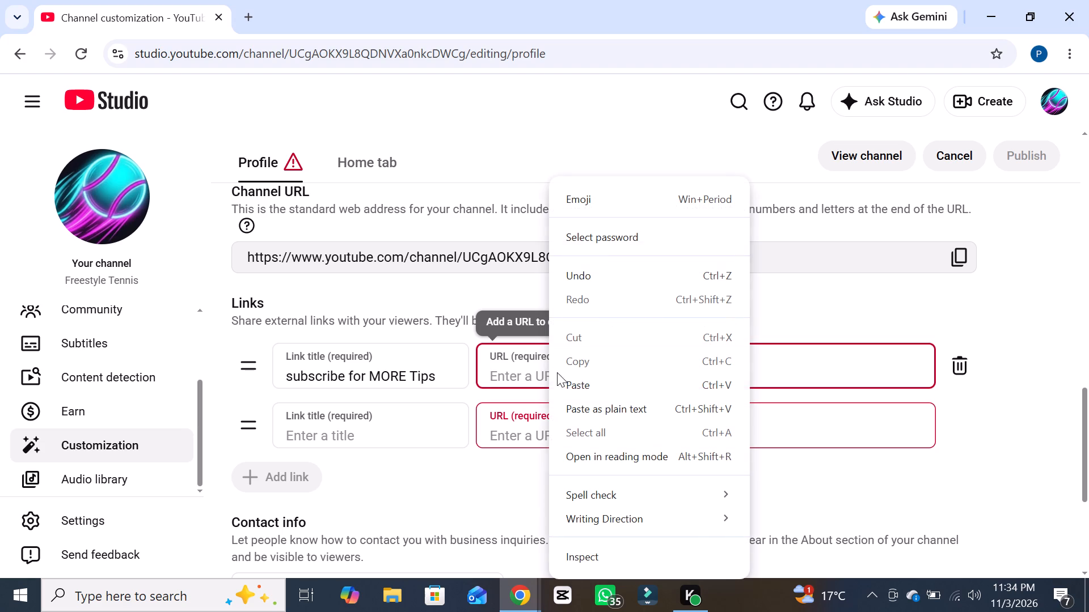
pyautogui.click(571, 385)
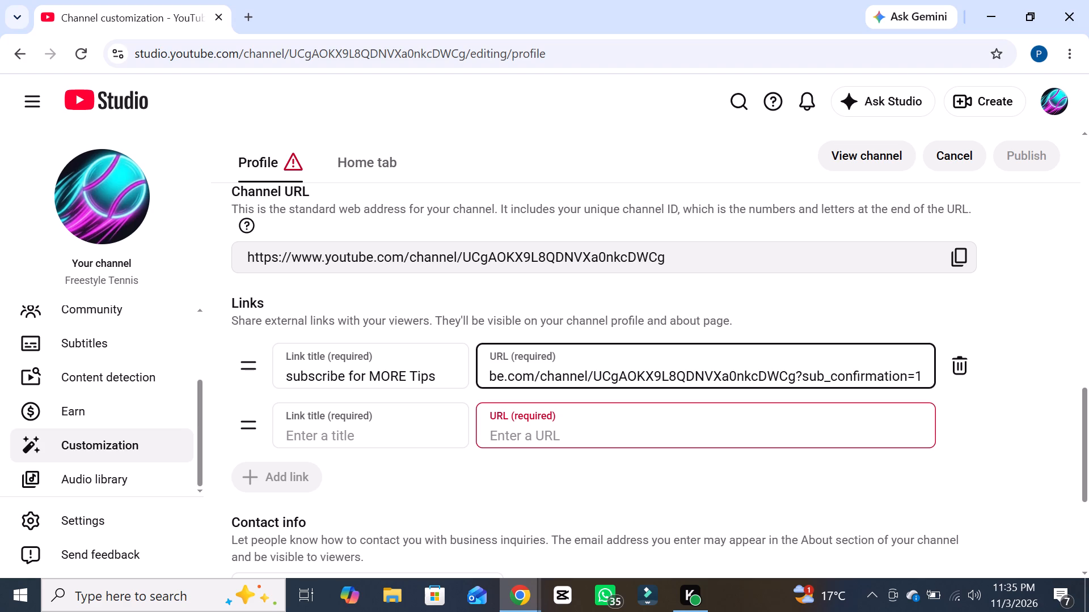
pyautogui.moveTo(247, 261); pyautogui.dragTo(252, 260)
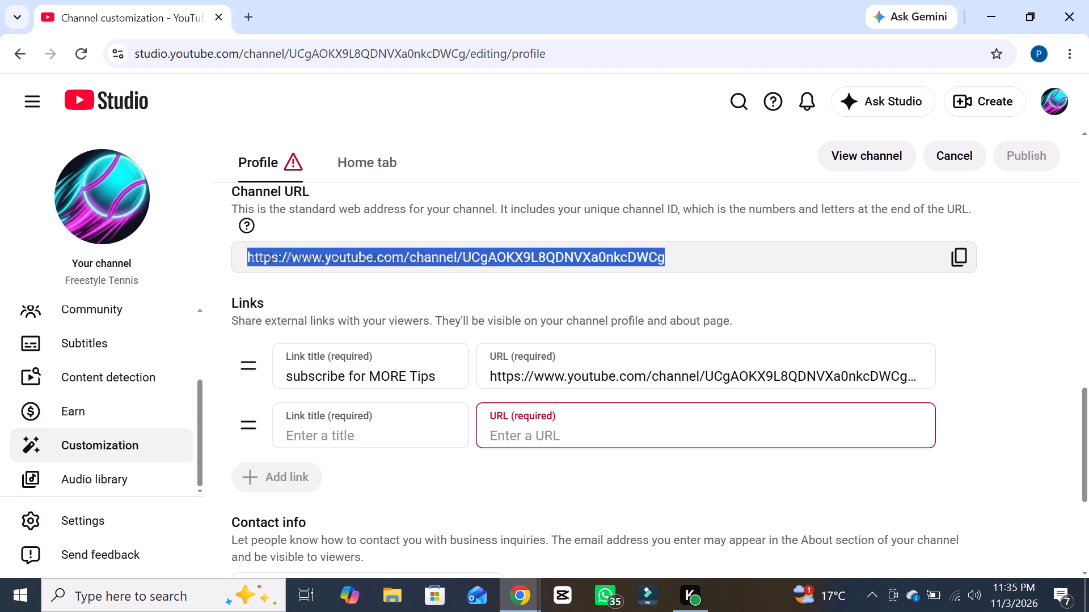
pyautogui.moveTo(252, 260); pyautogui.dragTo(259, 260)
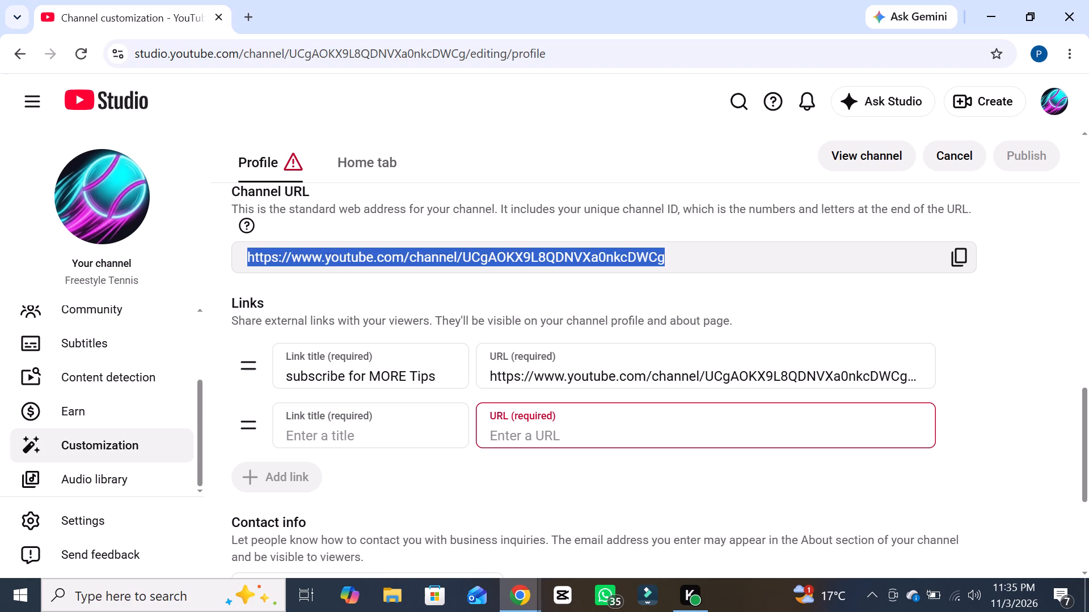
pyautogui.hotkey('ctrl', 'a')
# Paste the copied auto subscribe link, ending in ?sub_confirmation=1, into the second profile link's empty URL field.
pyautogui.rightClick(522, 432)
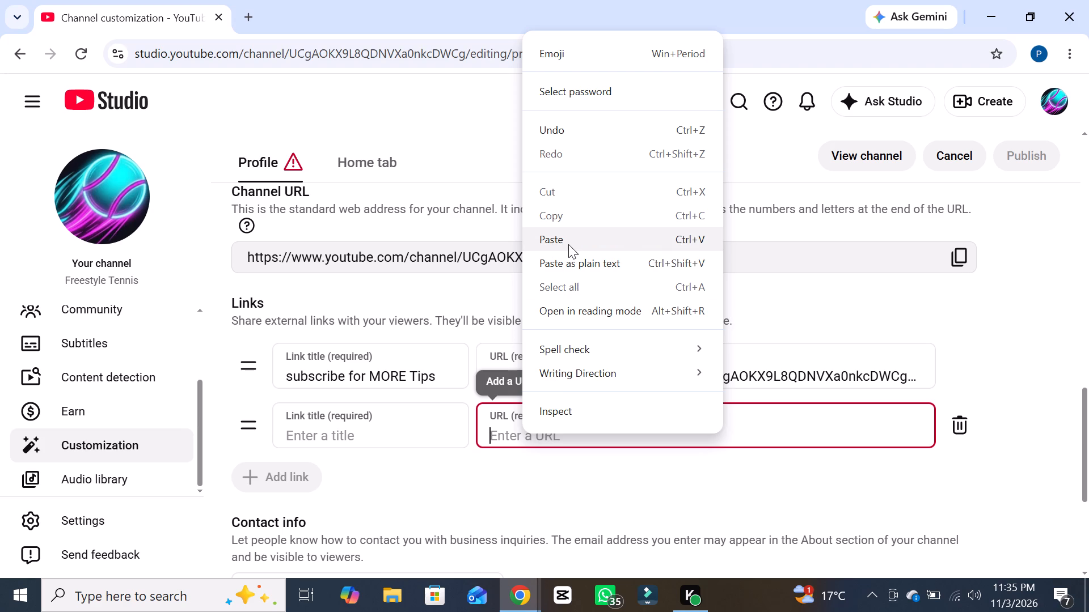
pyautogui.click(568, 244)
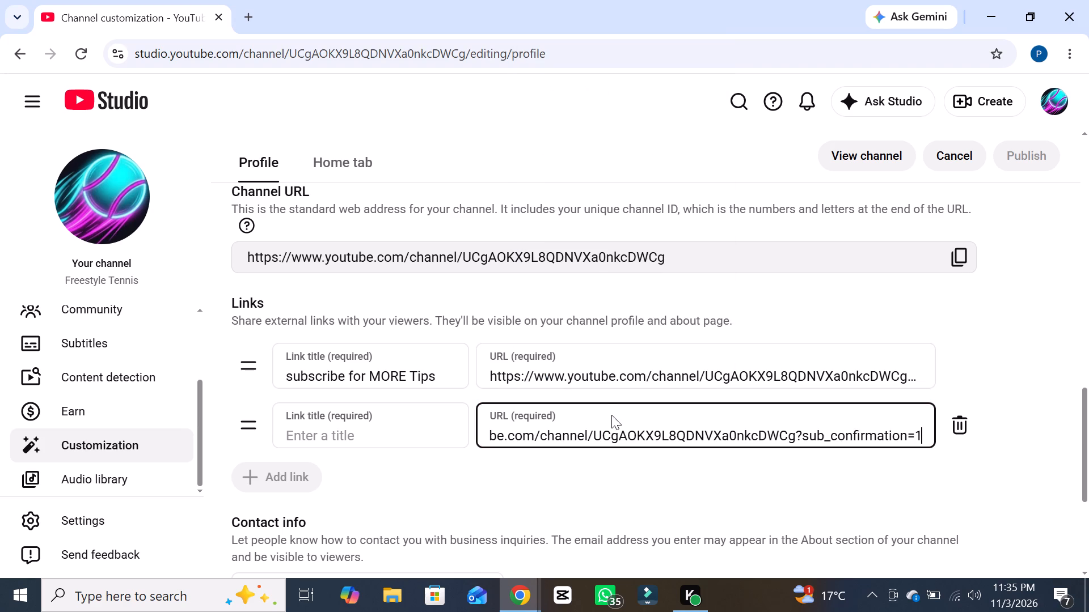
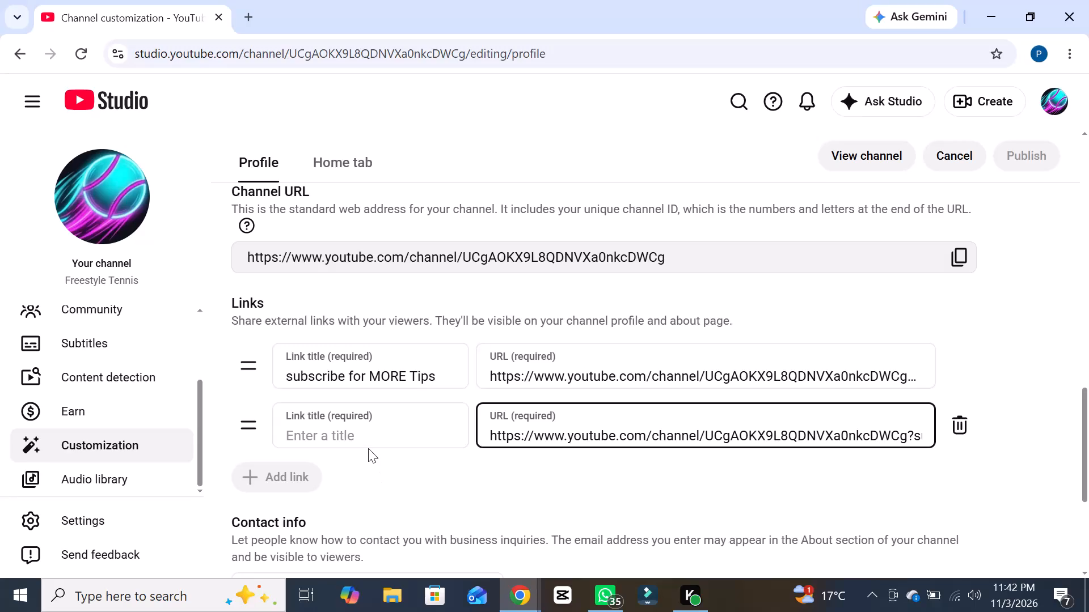
# Replace the auto subscribe URL in the second profile link with the Instagram profile link from the clipboard.
pyautogui.click(290, 481)
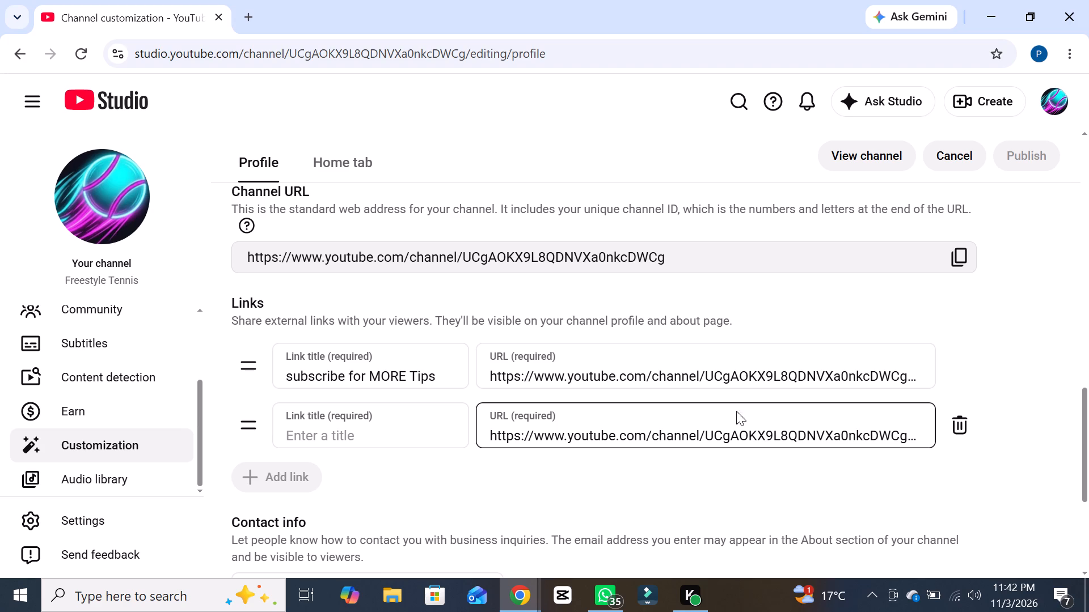
pyautogui.click(909, 437)
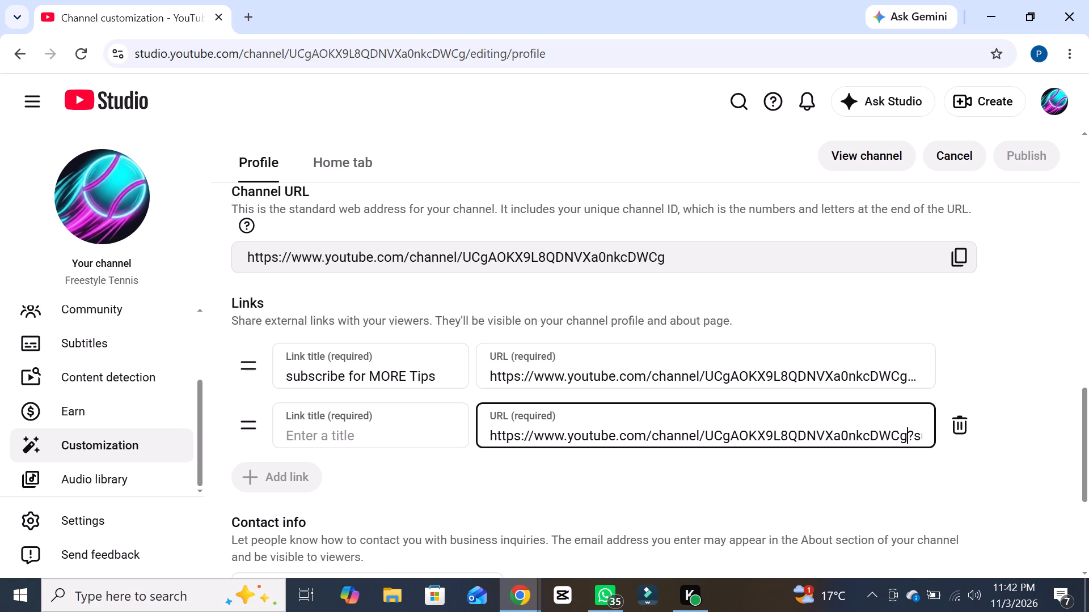
pyautogui.press('BackSpace')
pyautogui.press('BackSpace')
pyautogui.press('BackSpace')
pyautogui.press('BackSpace')
pyautogui.press('BackSpace')
pyautogui.press('BackSpace')
pyautogui.press('BackSpace')
pyautogui.press('BackSpace')
pyautogui.press('BackSpace')
pyautogui.press('BackSpace')
pyautogui.press('BackSpace')
pyautogui.press('BackSpace')
pyautogui.press('BackSpace')
pyautogui.press('BackSpace')
pyautogui.press('BackSpace')
pyautogui.press('BackSpace')
pyautogui.press('BackSpace')
pyautogui.press('BackSpace')
pyautogui.press('BackSpace')
pyautogui.press('BackSpace')
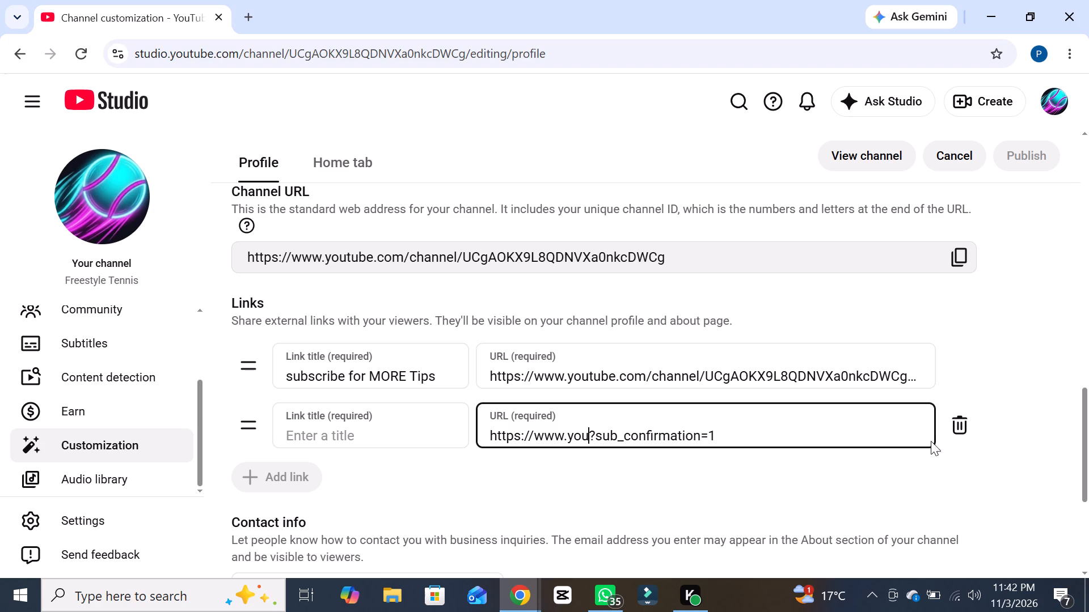
pyautogui.click(724, 436)
pyautogui.press('BackSpace')
pyautogui.press('BackSpace')
pyautogui.press('BackSpace')
pyautogui.press('BackSpace')
pyautogui.press('BackSpace')
pyautogui.press('BackSpace')
pyautogui.press('BackSpace')
pyautogui.press('BackSpace')
pyautogui.press('BackSpace')
pyautogui.press('BackSpace')
pyautogui.press('BackSpace')
pyautogui.press('BackSpace')
pyautogui.press('BackSpace')
pyautogui.press('BackSpace')
pyautogui.press('BackSpace')
pyautogui.press('BackSpace')
pyautogui.press('BackSpace')
pyautogui.press('BackSpace')
pyautogui.press('BackSpace')
pyautogui.press('BackSpace')
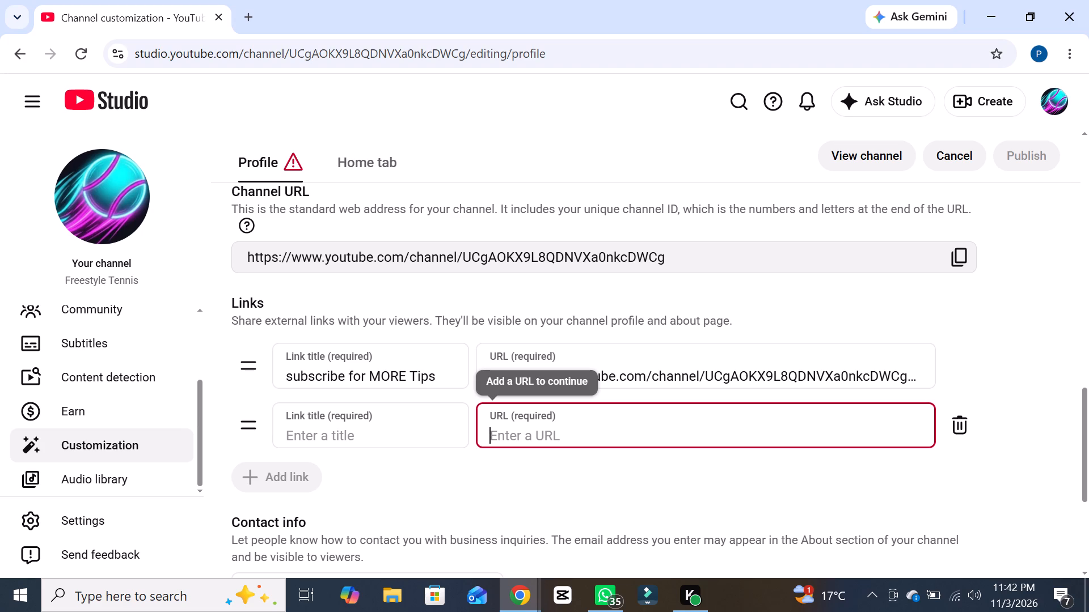
pyautogui.rightClick(522, 434)
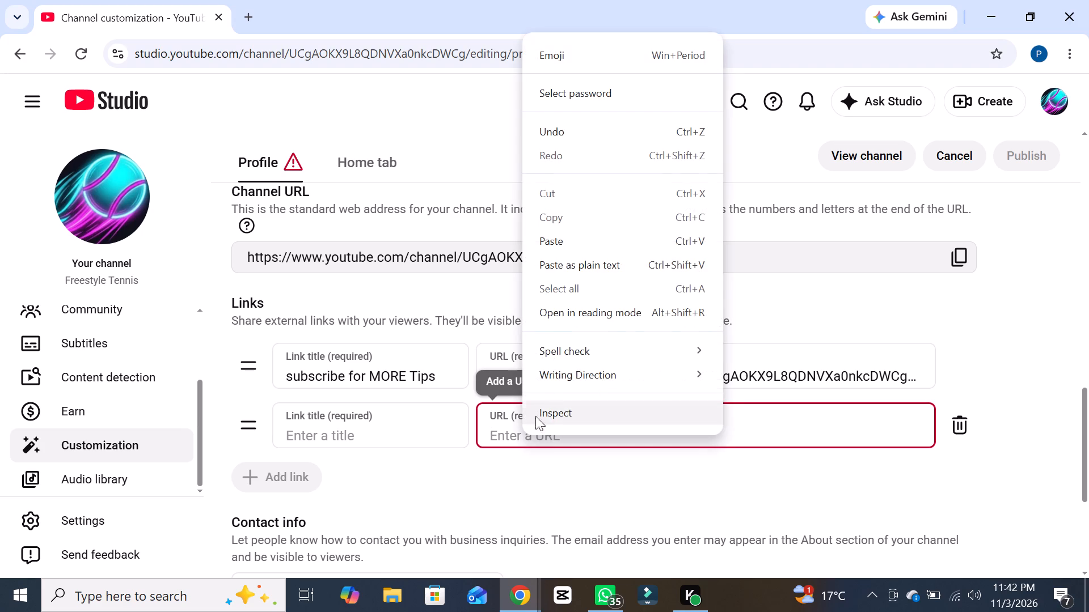
pyautogui.click(560, 236)
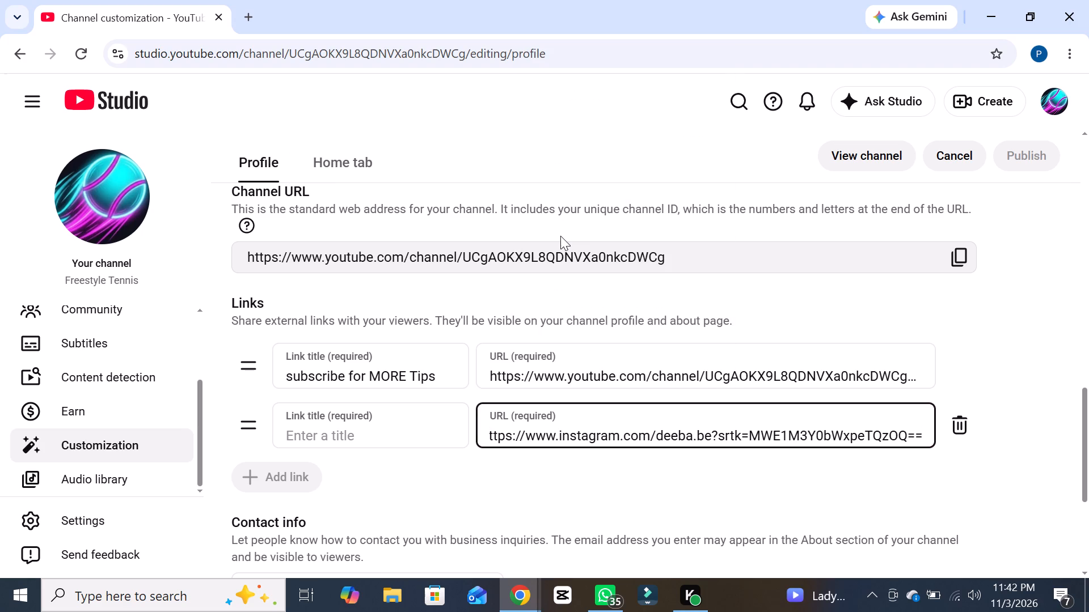
# Enter INSTAGARM as the title of the second profile link.
pyautogui.click(296, 433)
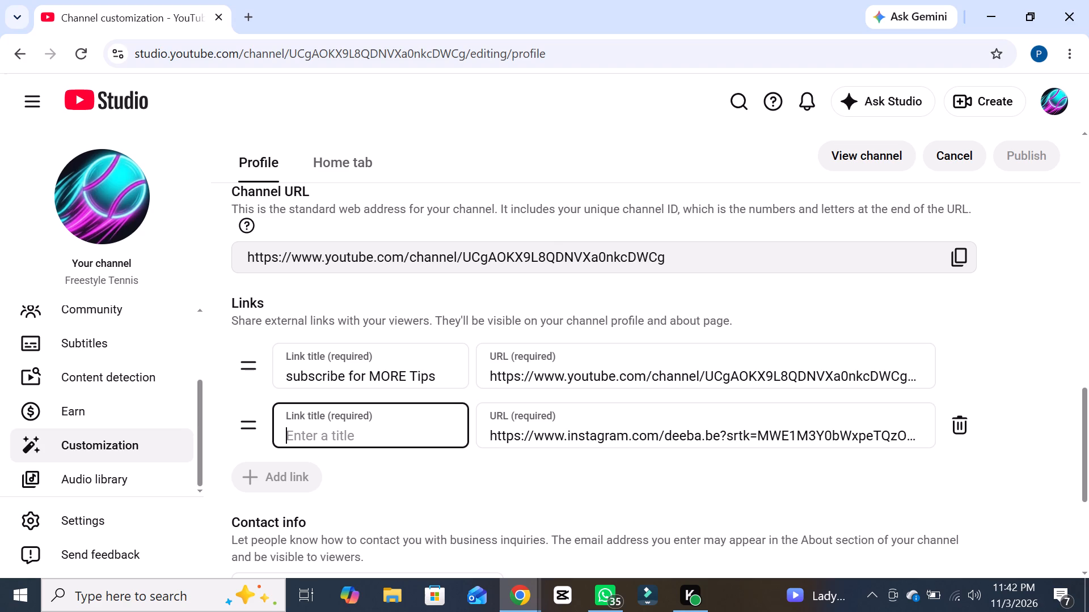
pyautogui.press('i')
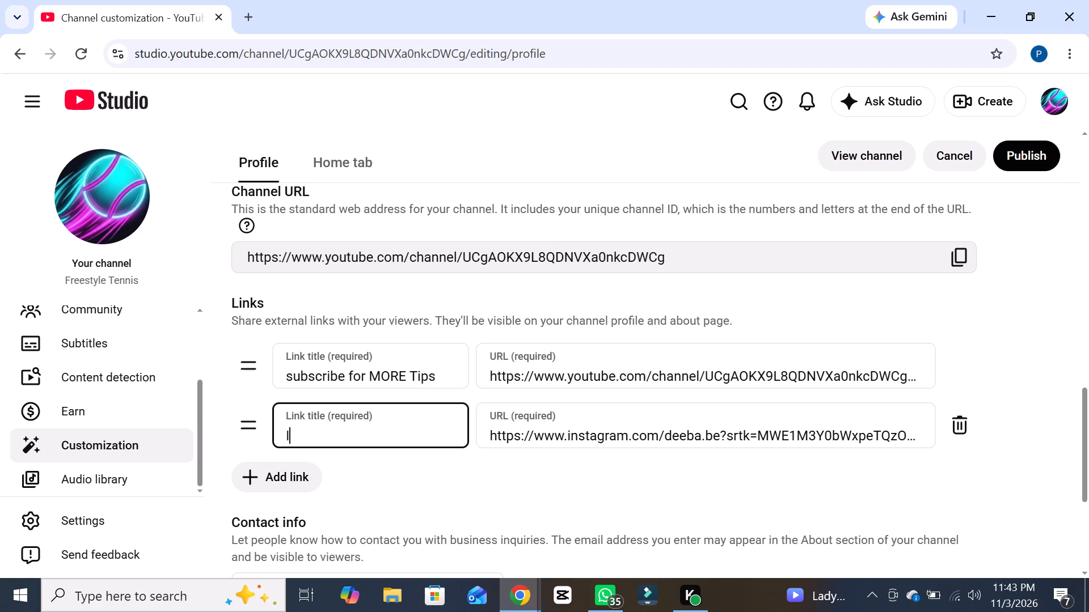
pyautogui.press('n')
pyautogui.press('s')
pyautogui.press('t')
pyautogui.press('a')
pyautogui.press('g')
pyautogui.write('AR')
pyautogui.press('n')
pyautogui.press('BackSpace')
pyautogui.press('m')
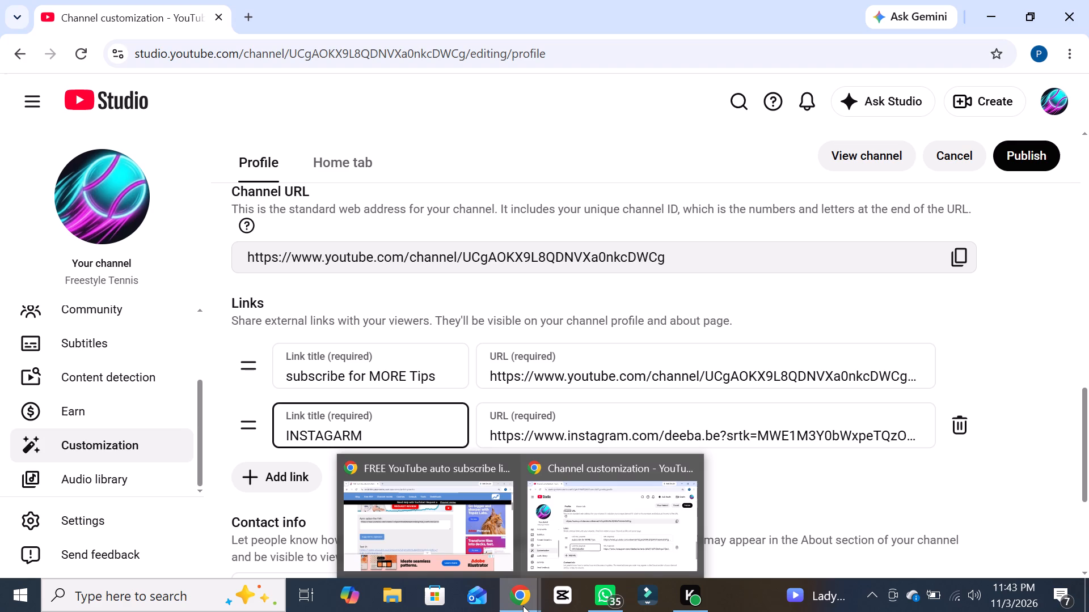
# Switch to the auto subscribe link generator page, copy the generated link ending in ?sub_confirmation=1 and collapse the advert.
pyautogui.click(457, 550)
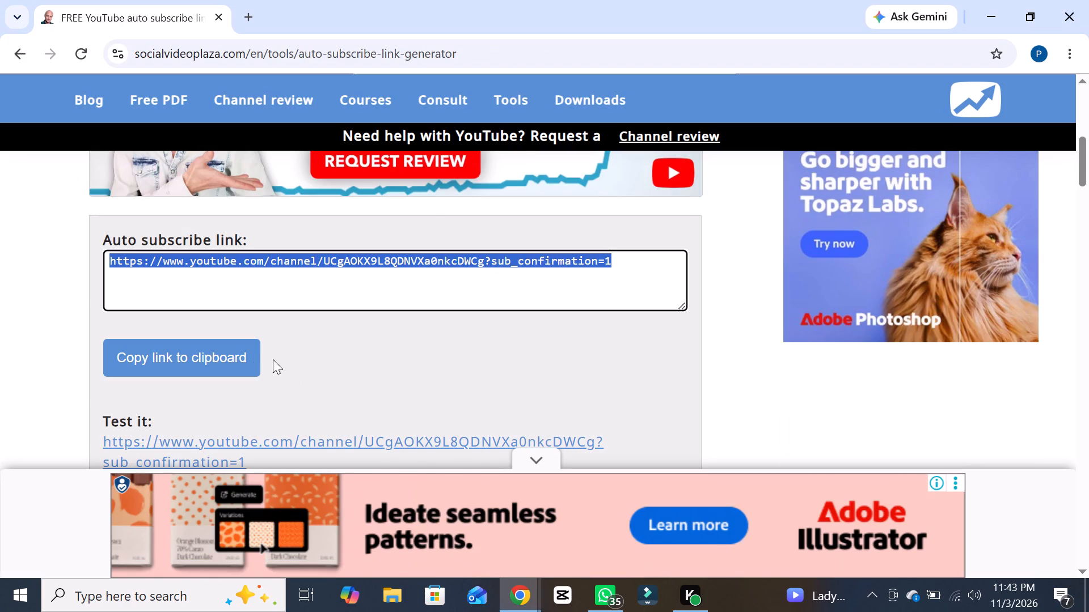
pyautogui.click(235, 357)
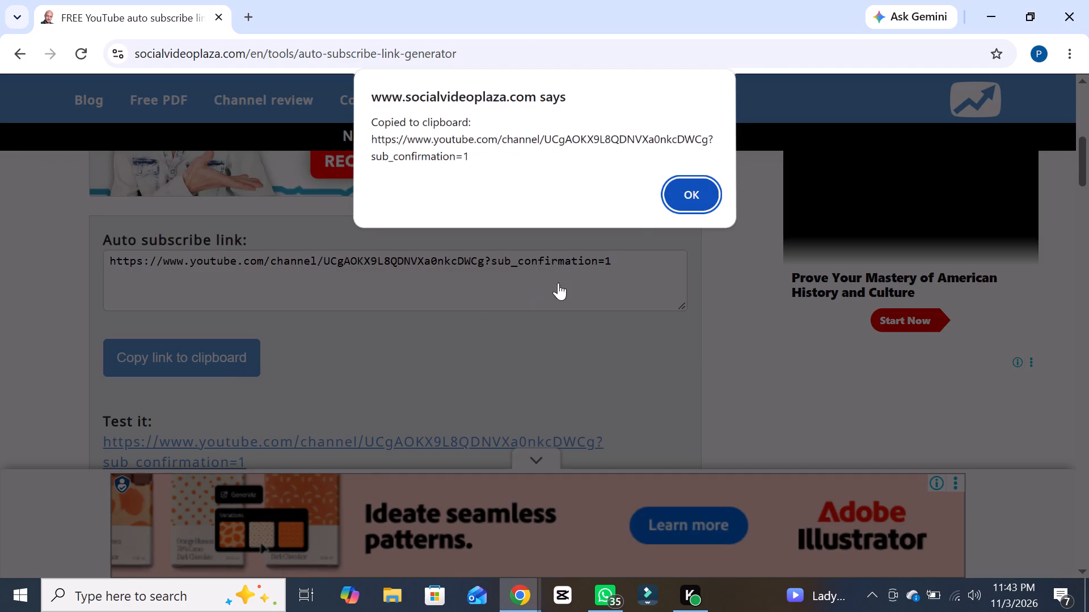
pyautogui.click(685, 206)
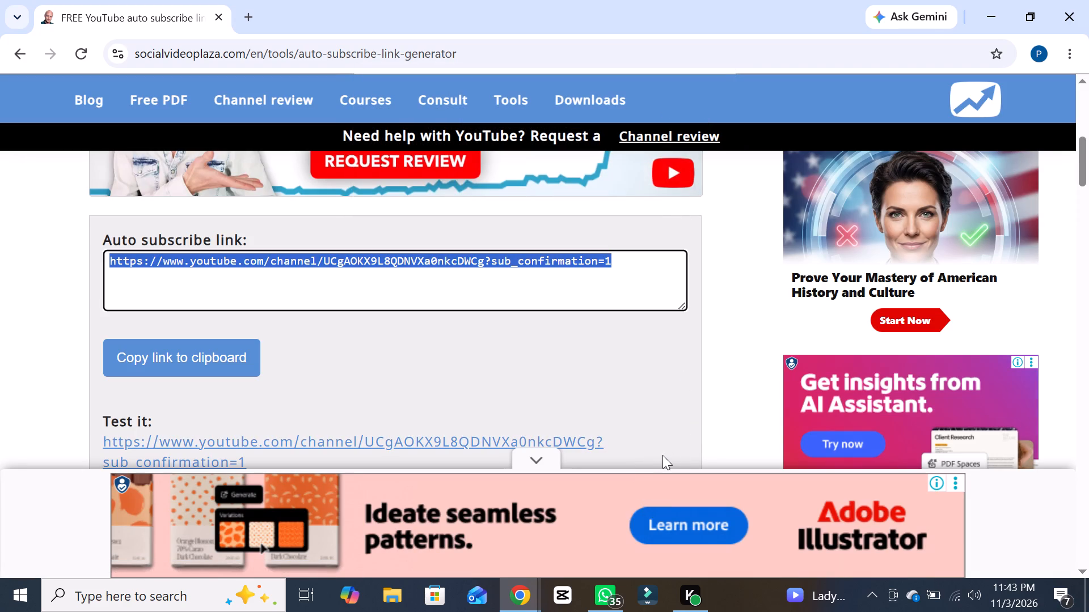
pyautogui.click(541, 461)
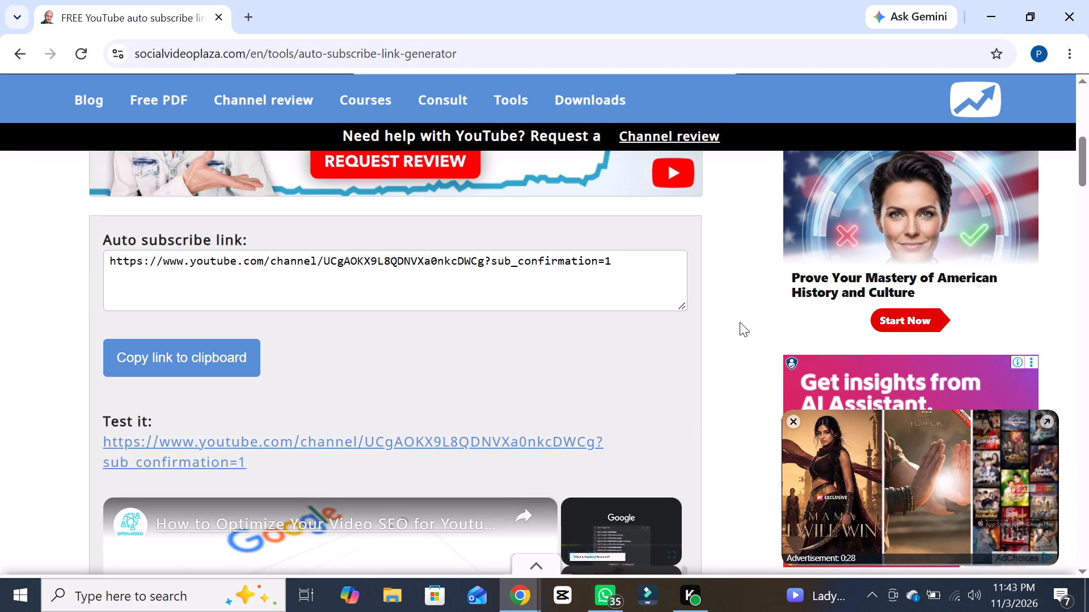
# Back in YouTube Studio, clear the existing URL of the "subscribe for MORE Tips" link.
pyautogui.click(501, 607)
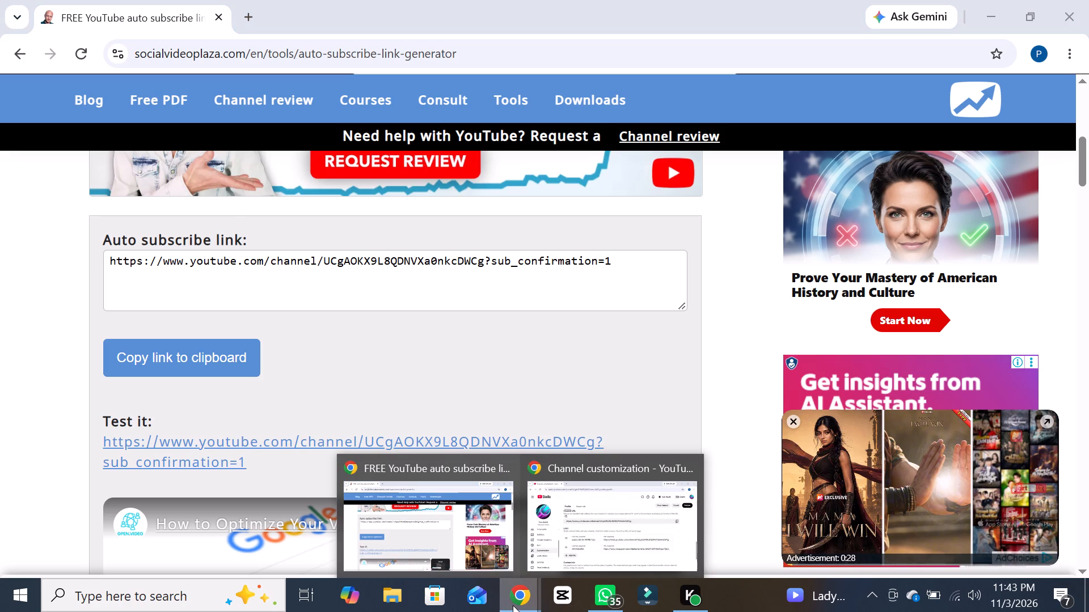
pyautogui.click(558, 556)
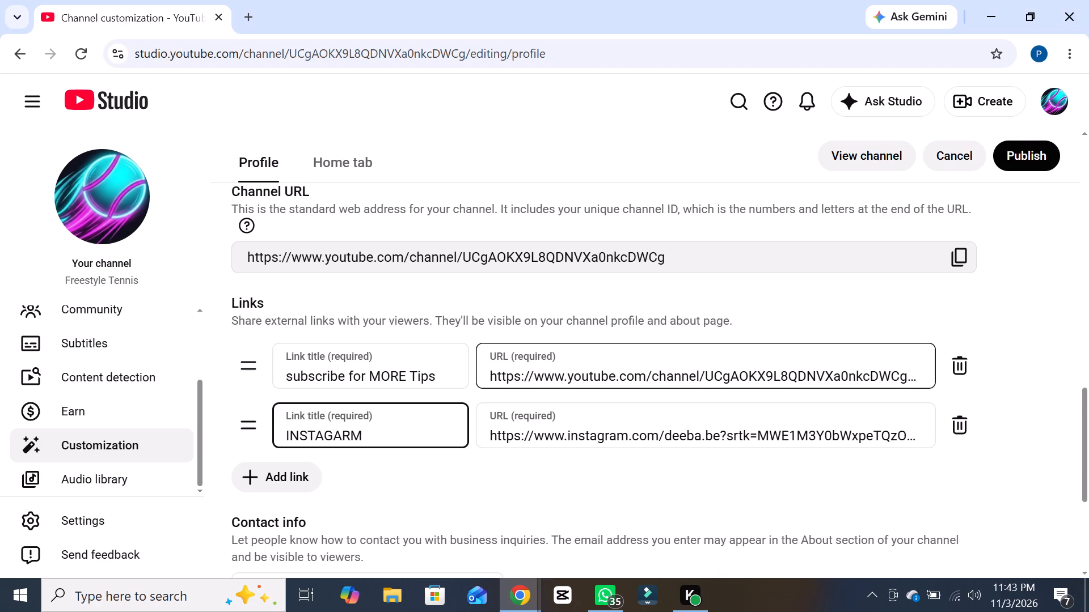
pyautogui.rightClick(672, 363)
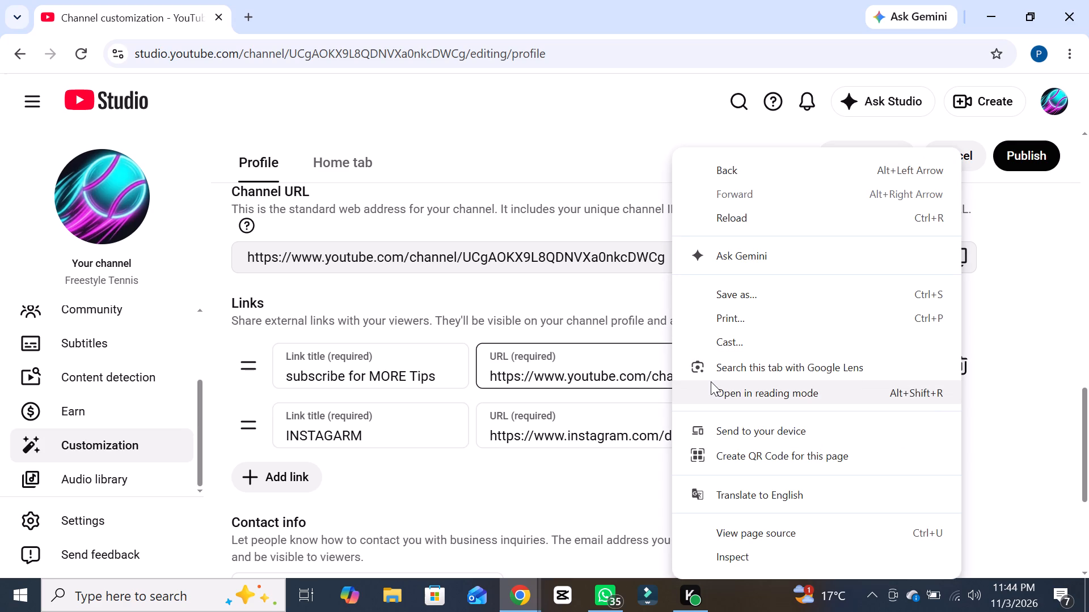
pyautogui.click(628, 370)
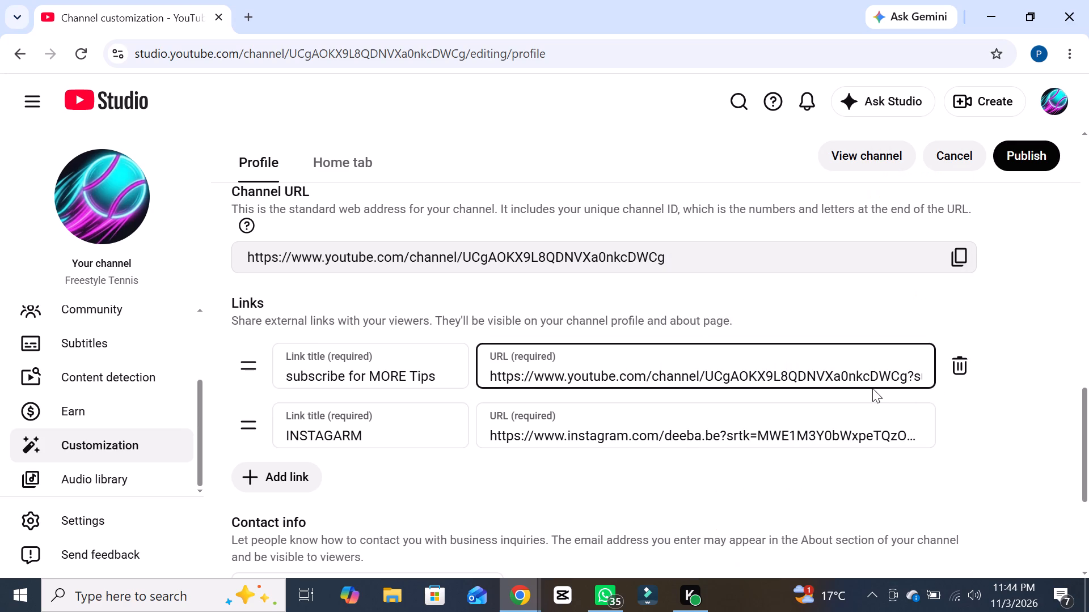
pyautogui.click(907, 372)
# Clear the entire URL of the "subscribe for MORE Tips" profile link.
pyautogui.press('BackSpace')
pyautogui.press('BackSpace')
pyautogui.press('BackSpace')
pyautogui.press('BackSpace')
pyautogui.press('BackSpace')
pyautogui.press('BackSpace')
pyautogui.press('BackSpace')
pyautogui.press('BackSpace')
pyautogui.press('BackSpace')
pyautogui.press('BackSpace')
pyautogui.press('BackSpace')
pyautogui.press('BackSpace')
pyautogui.press('BackSpace')
pyautogui.press('BackSpace')
pyautogui.press('BackSpace')
pyautogui.press('BackSpace')
pyautogui.press('BackSpace')
pyautogui.press('BackSpace')
pyautogui.press('BackSpace')
pyautogui.press('BackSpace')
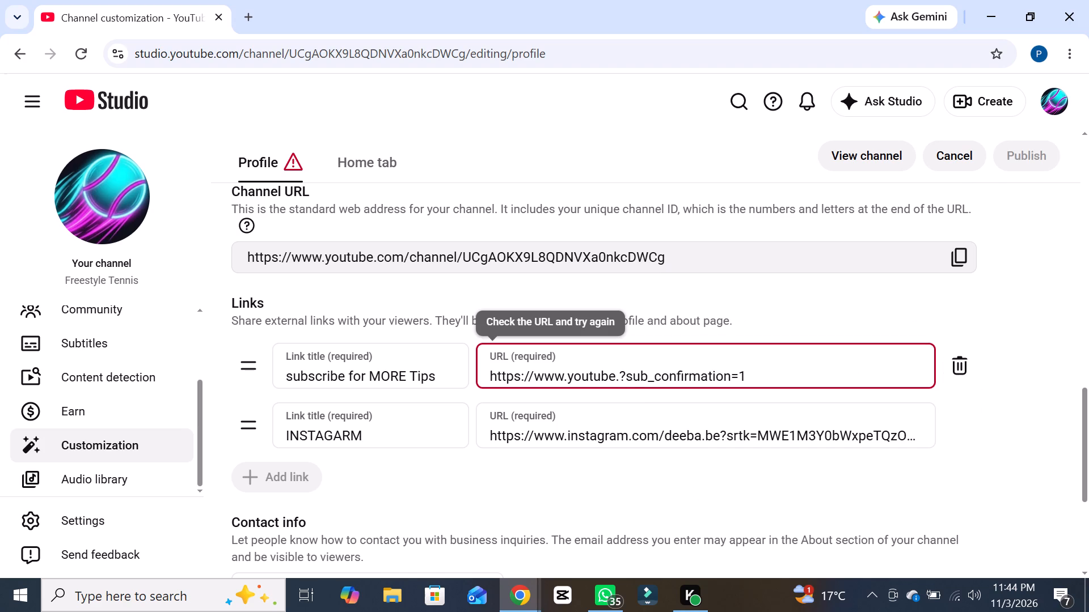
pyautogui.click(755, 381)
pyautogui.press('BackSpace')
pyautogui.press('BackSpace')
pyautogui.press('BackSpace')
pyautogui.press('BackSpace')
pyautogui.press('BackSpace')
pyautogui.press('BackSpace')
pyautogui.press('BackSpace')
pyautogui.press('BackSpace')
pyautogui.press('BackSpace')
pyautogui.press('BackSpace')
pyautogui.press('BackSpace')
pyautogui.press('BackSpace')
pyautogui.press('BackSpace')
pyautogui.press('BackSpace')
pyautogui.press('BackSpace')
pyautogui.press('BackSpace')
pyautogui.press('BackSpace')
pyautogui.press('BackSpace')
pyautogui.press('BackSpace')
pyautogui.press('BackSpace')
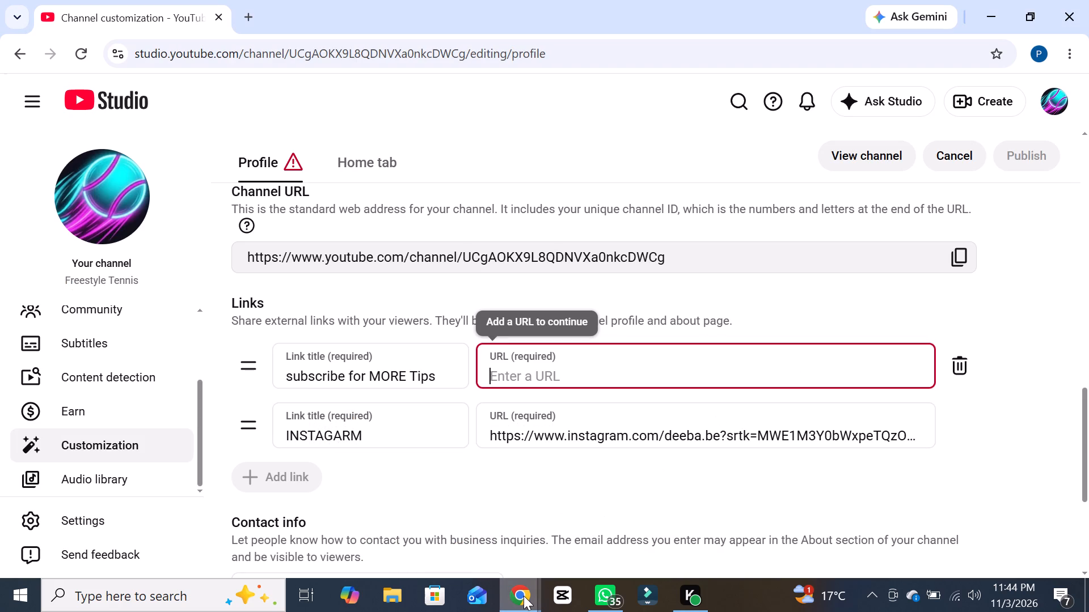
# Switch to the auto subscribe link generator page, dismiss the advert and copy the generated link to the clipboard again.
pyautogui.click(488, 553)
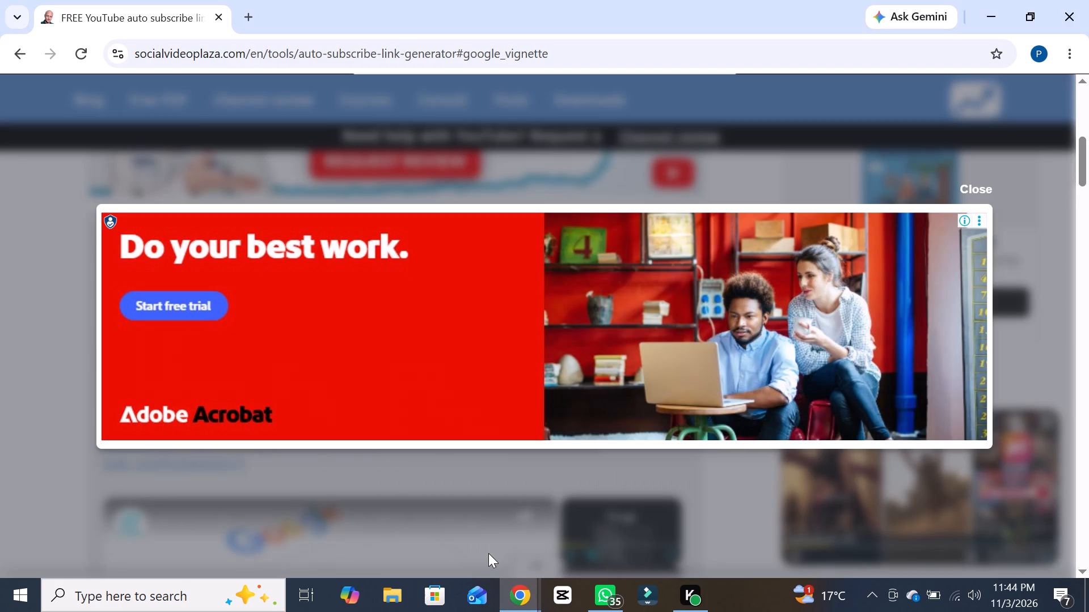
pyautogui.click(966, 185)
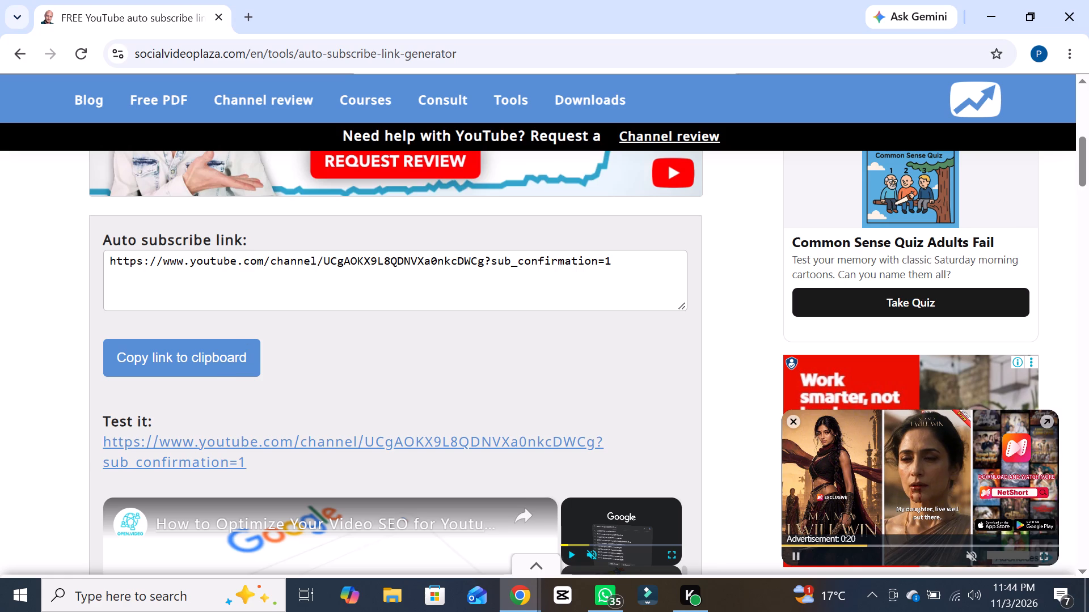
pyautogui.click(148, 355)
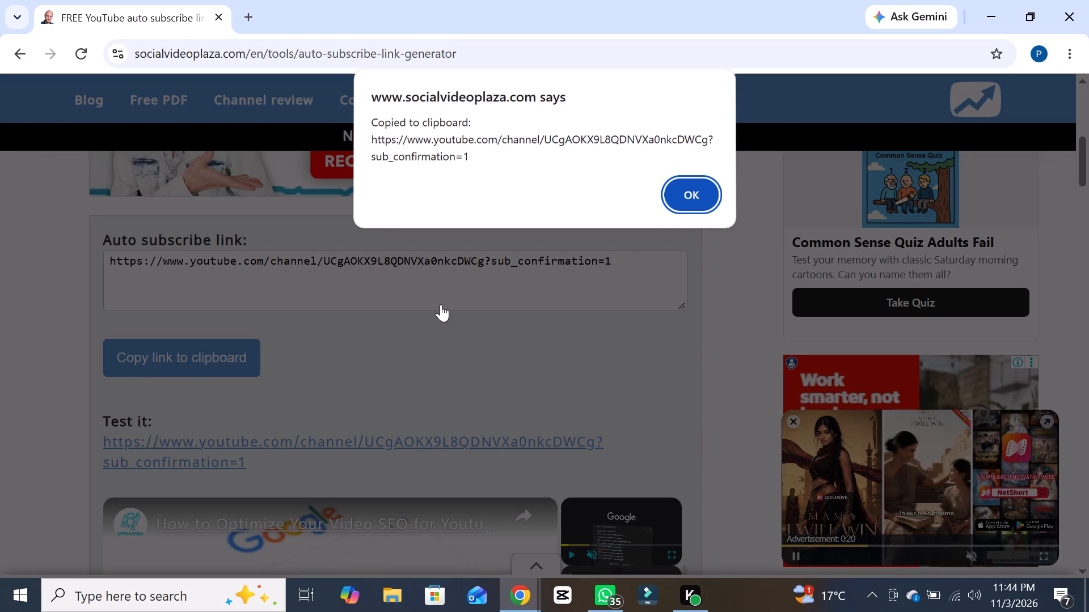
pyautogui.click(668, 202)
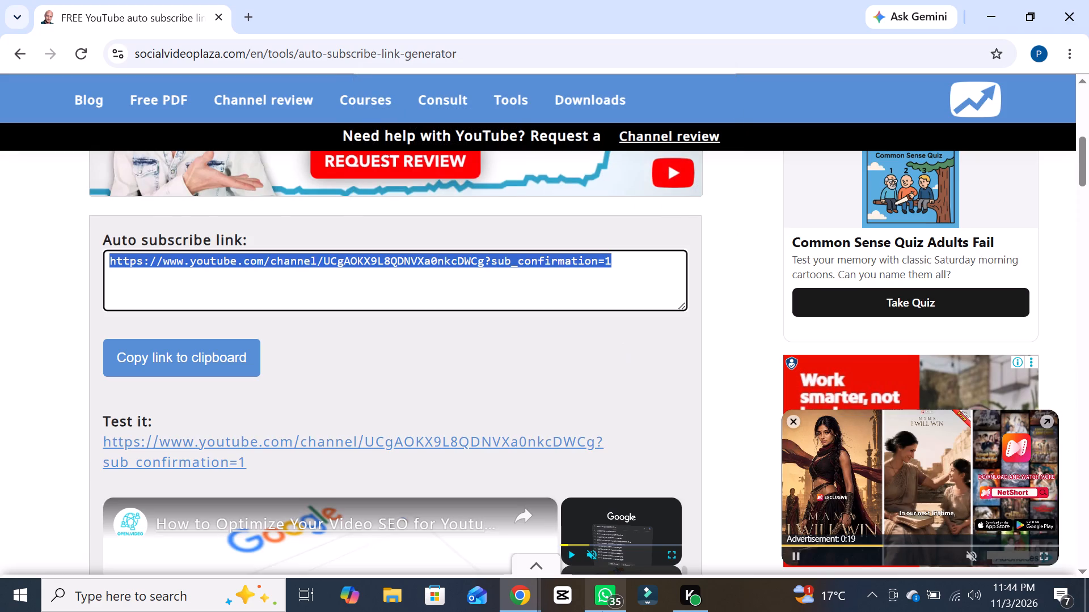
# Back in YouTube Studio, paste the auto subscribe link ending in ?sub_confirmation=1 as the "subscribe for MORE Tips" URL and publish the changes.
pyautogui.click(516, 603)
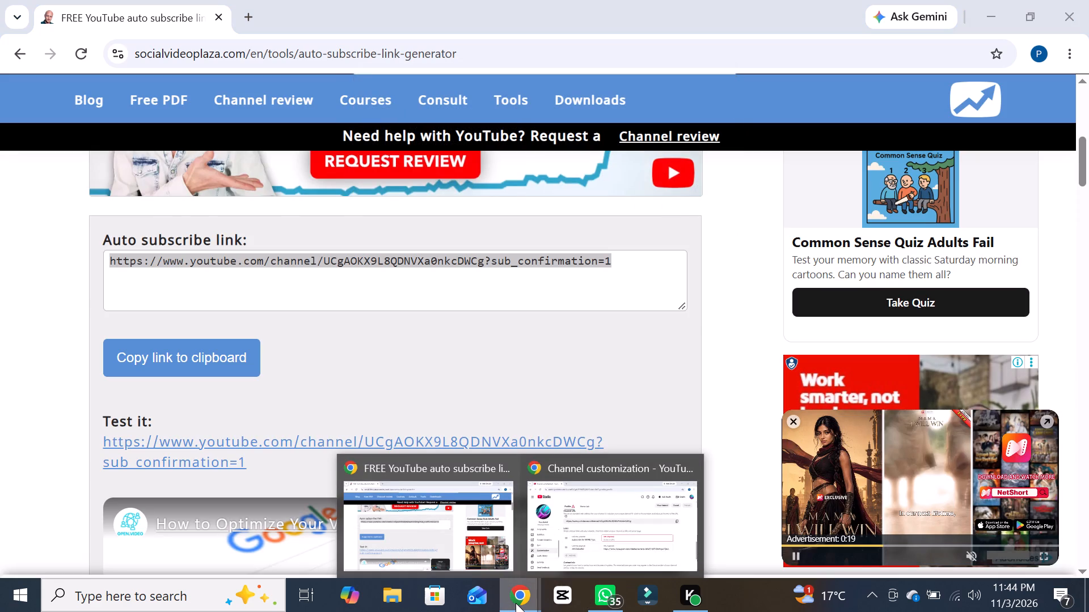
pyautogui.click(594, 557)
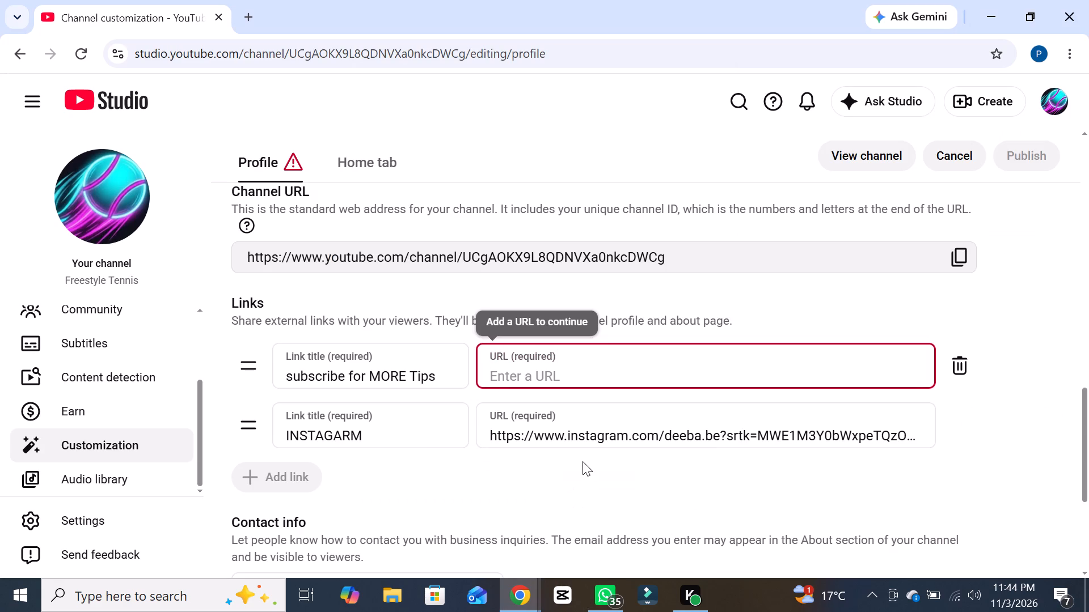
pyautogui.click(564, 376)
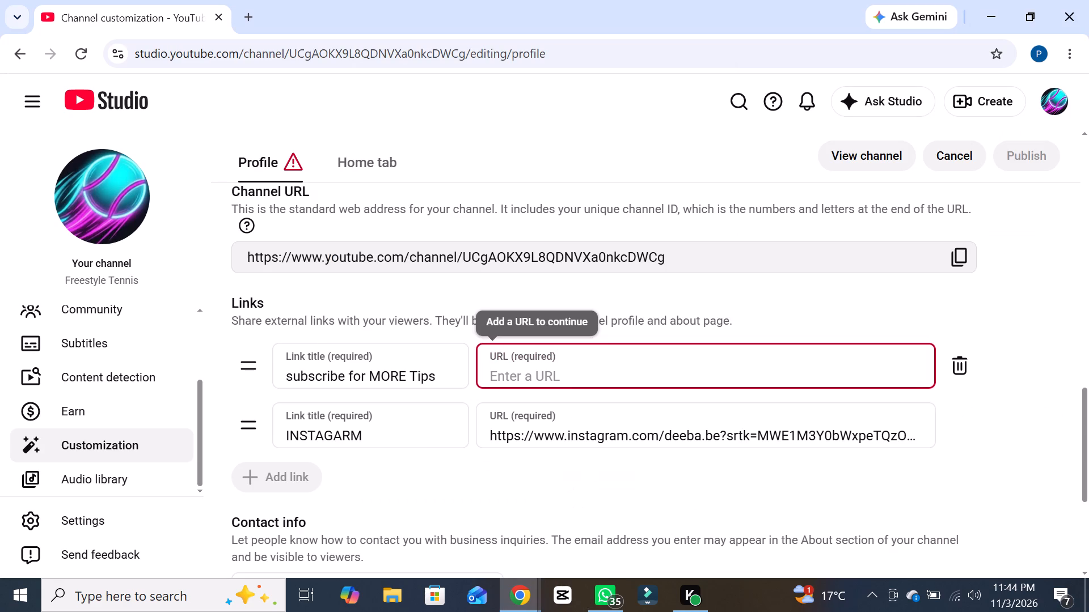
pyautogui.rightClick(564, 376)
pyautogui.click(581, 381)
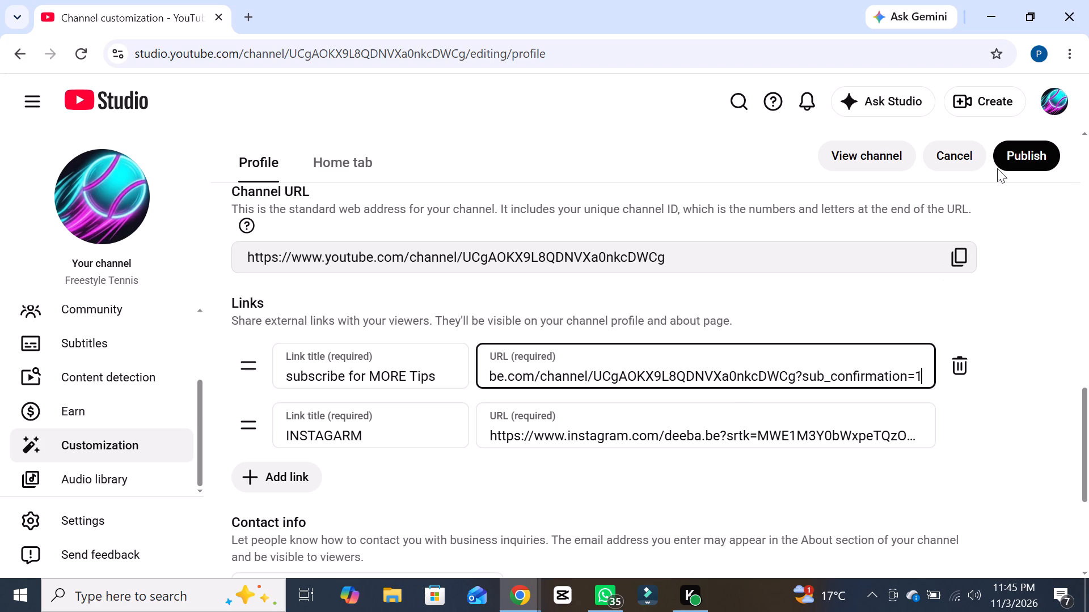
pyautogui.click(1014, 154)
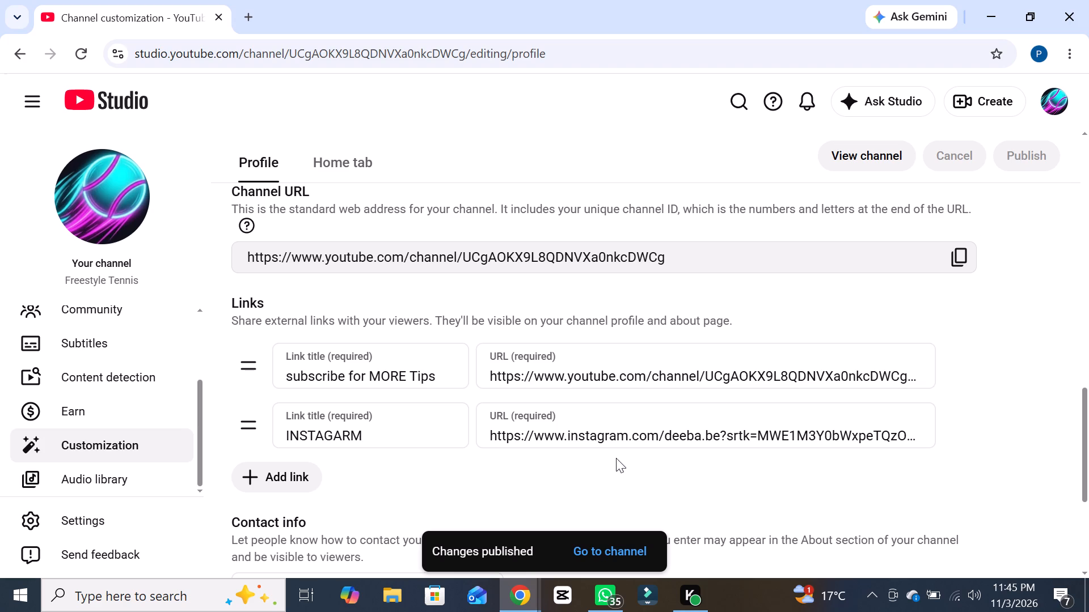
# Go to the published Freestyle Tennis channel and view its full list of profile links.
pyautogui.click(579, 554)
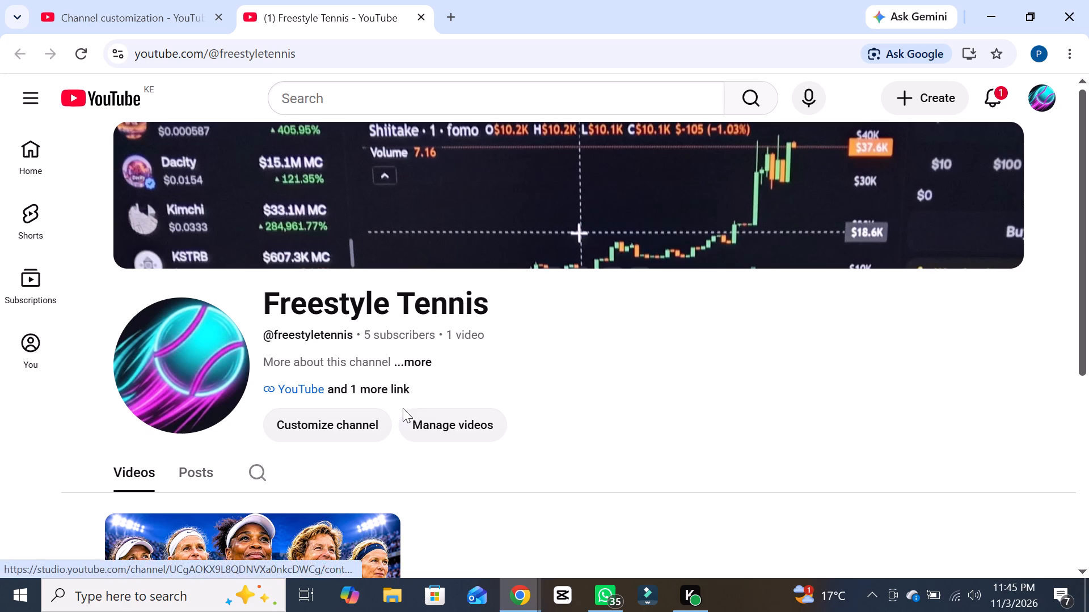
pyautogui.click(369, 392)
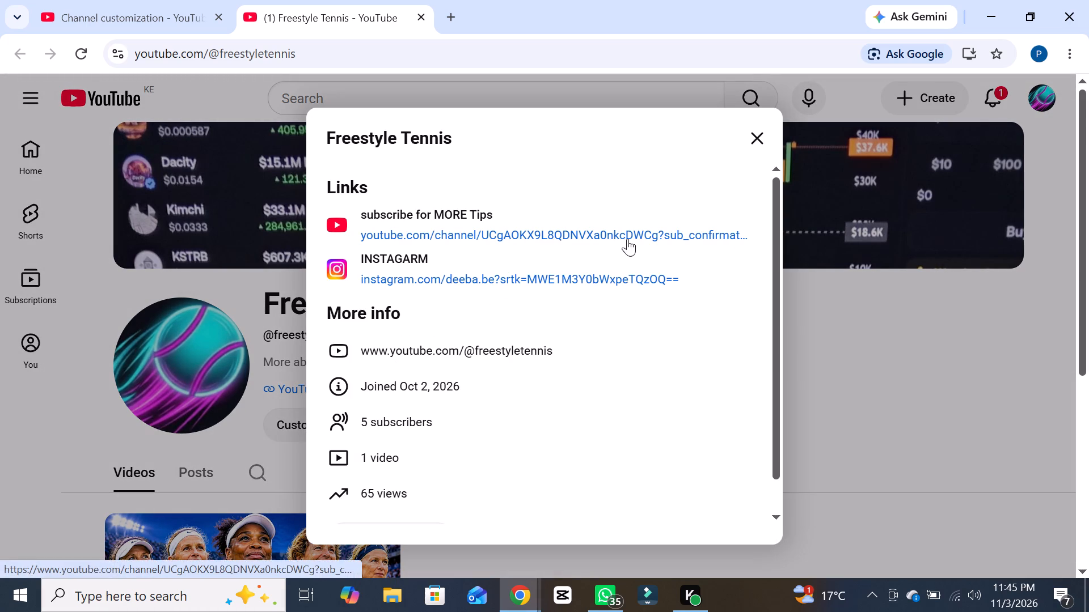
pyautogui.click(748, 151)
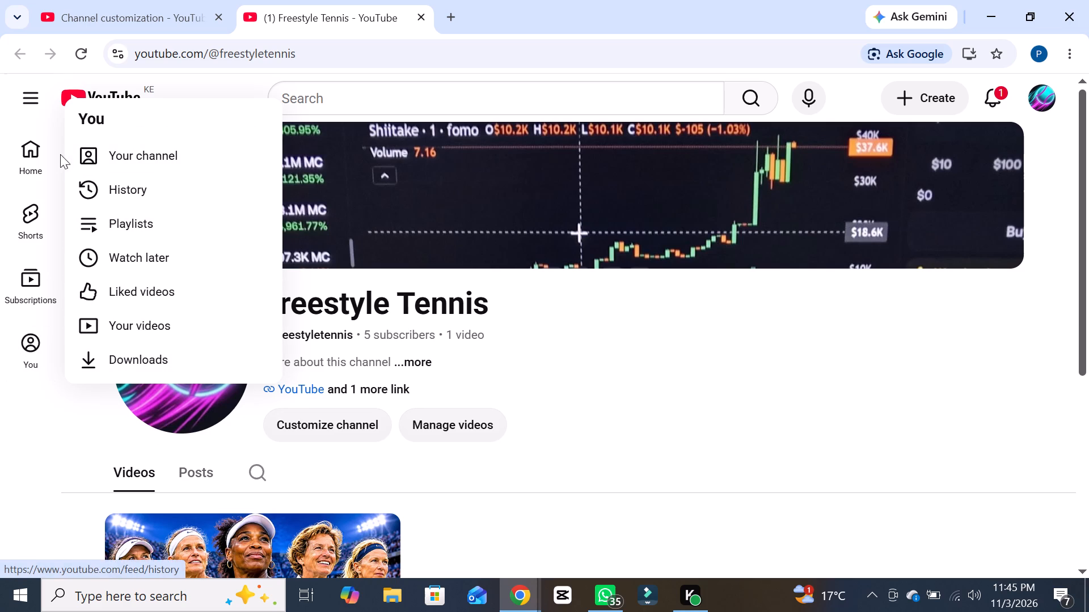
# Visit the YouTube home feed and return to the Freestyle Tennis channel page.
pyautogui.doubleClick(36, 146)
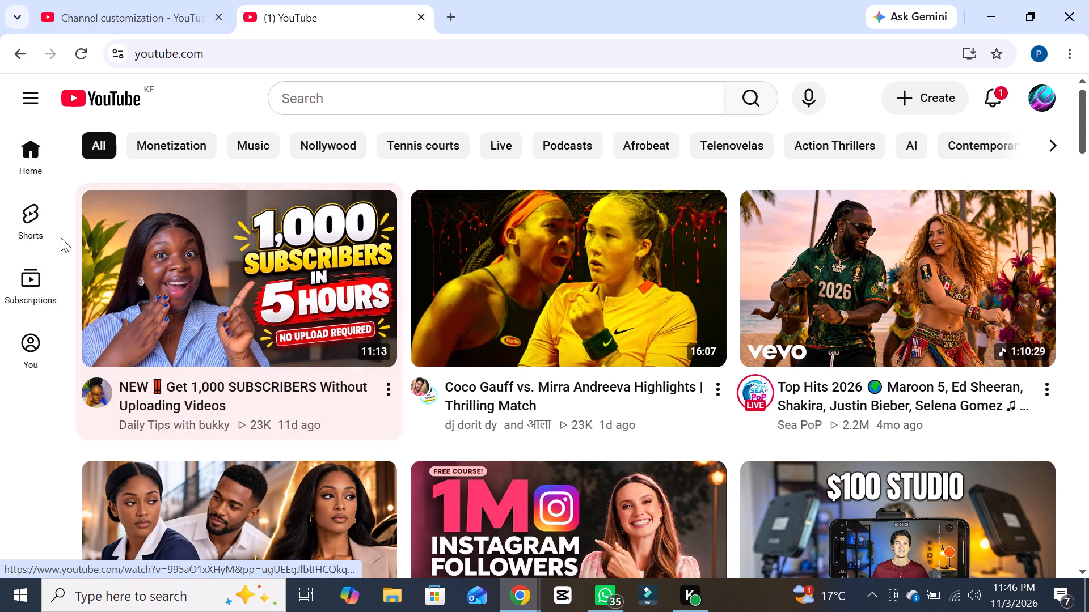
pyautogui.doubleClick(22, 161)
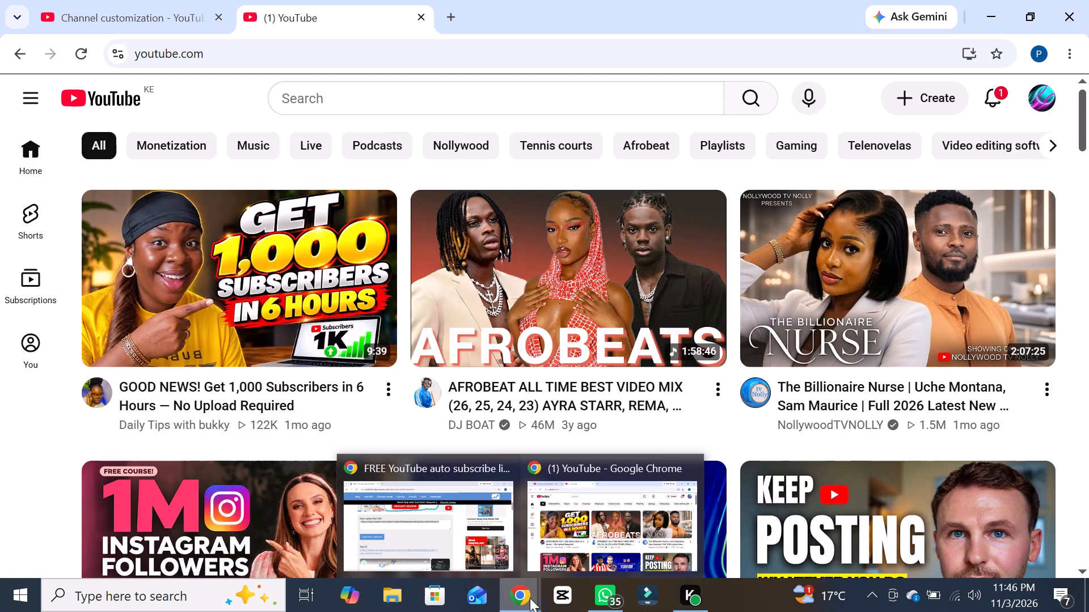
pyautogui.click(580, 552)
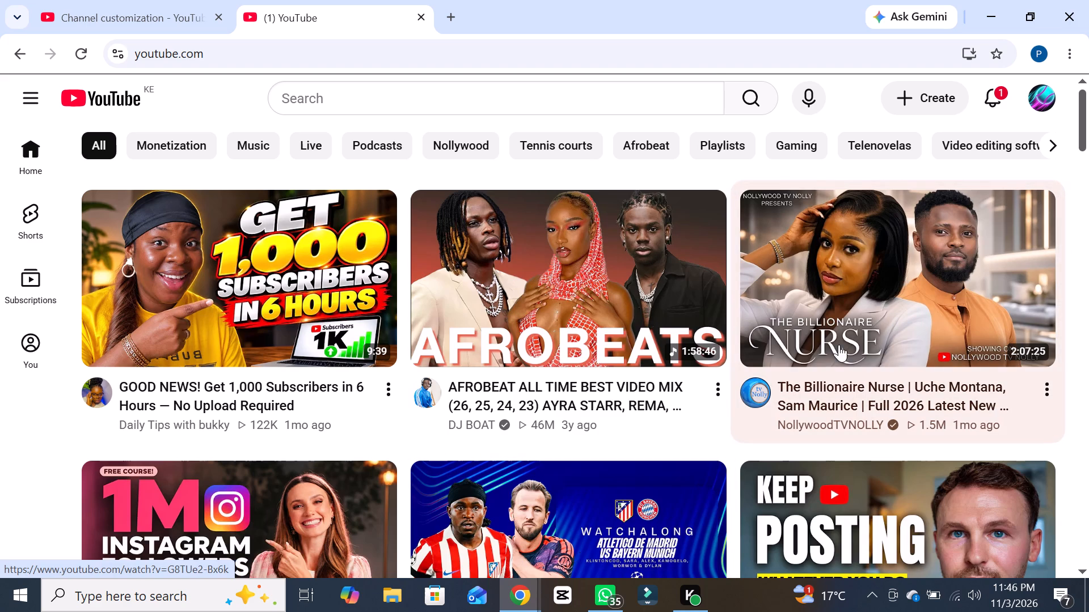
pyautogui.doubleClick(1048, 94)
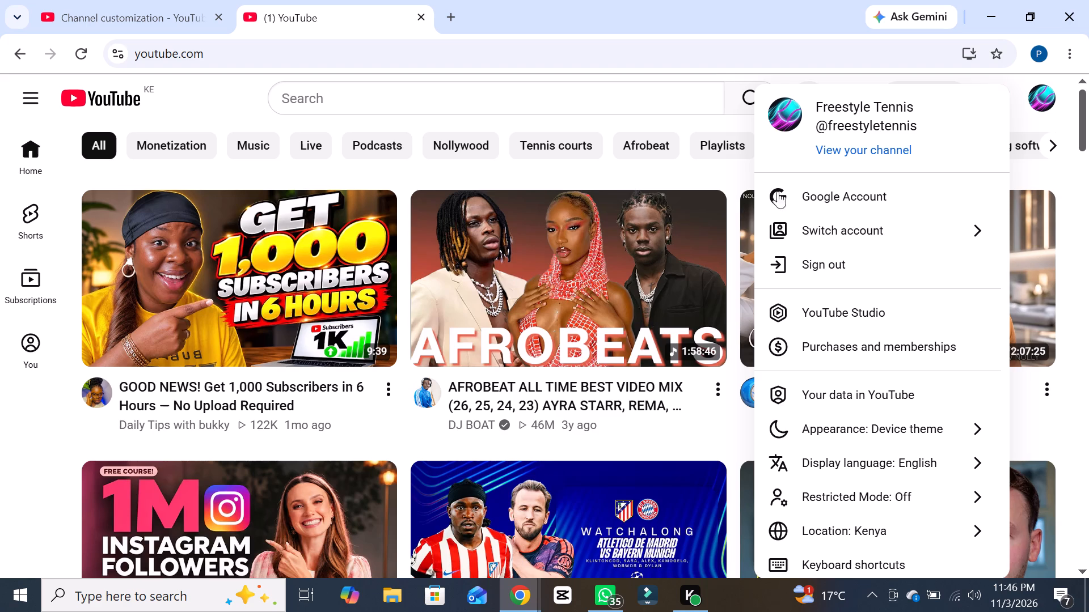
pyautogui.doubleClick(858, 146)
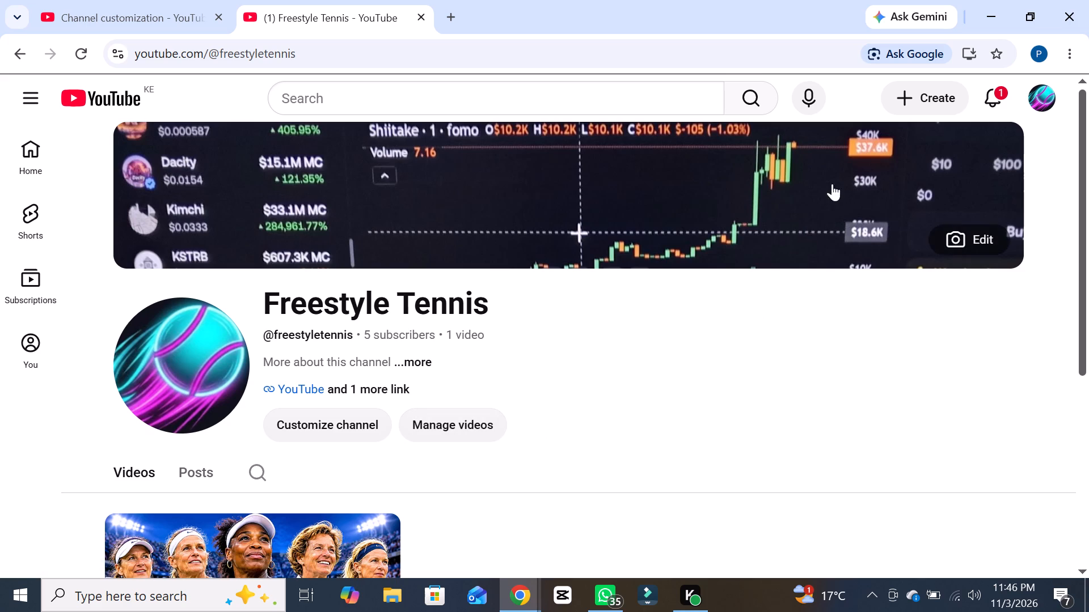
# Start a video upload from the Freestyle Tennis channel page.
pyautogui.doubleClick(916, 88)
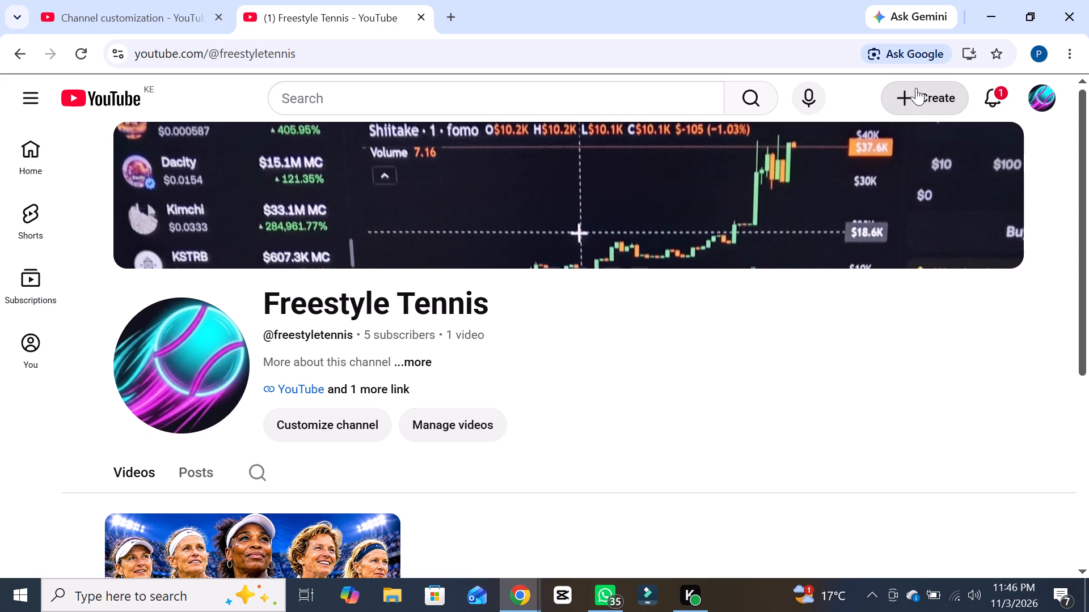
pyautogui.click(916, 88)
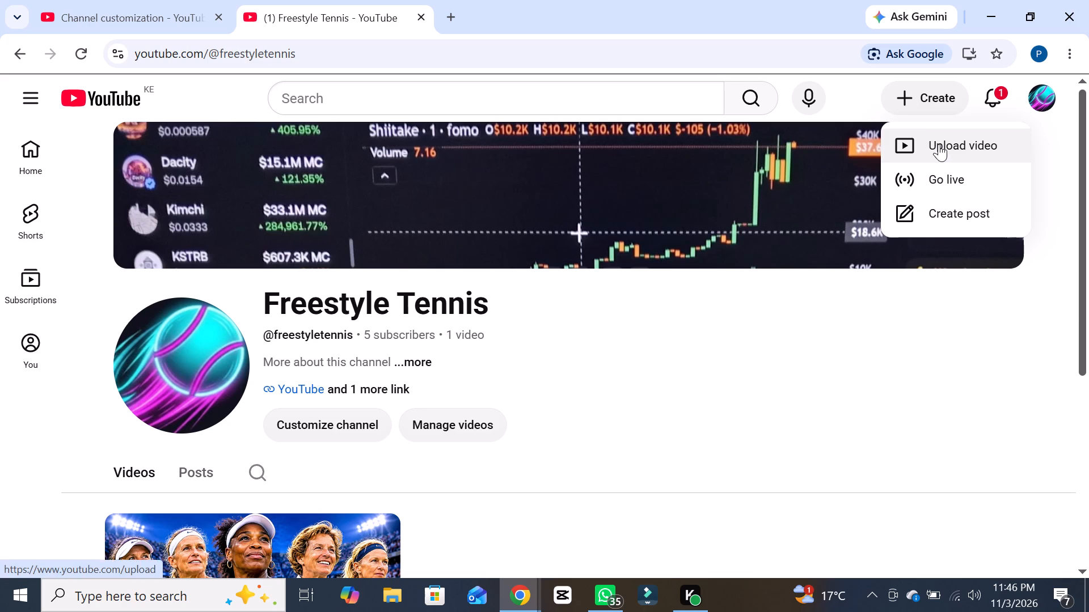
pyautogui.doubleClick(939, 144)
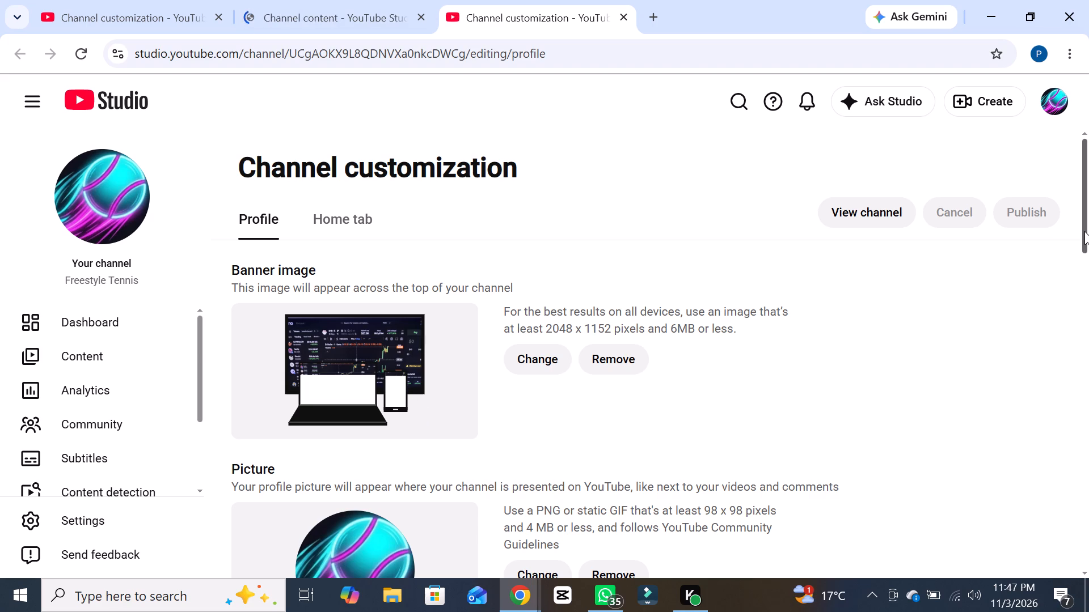
# Look through the channel customization profile settings, from the banner image down to the channel URL.
pyautogui.moveTo(1084, 231); pyautogui.dragTo(1088, 298)
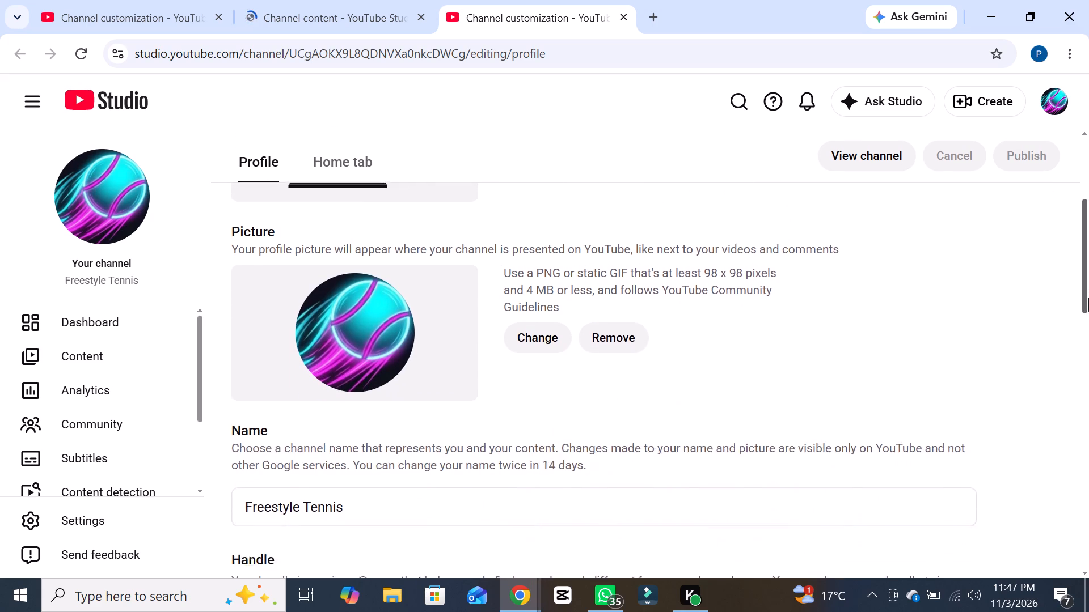
pyautogui.moveTo(1088, 298); pyautogui.dragTo(1088, 341)
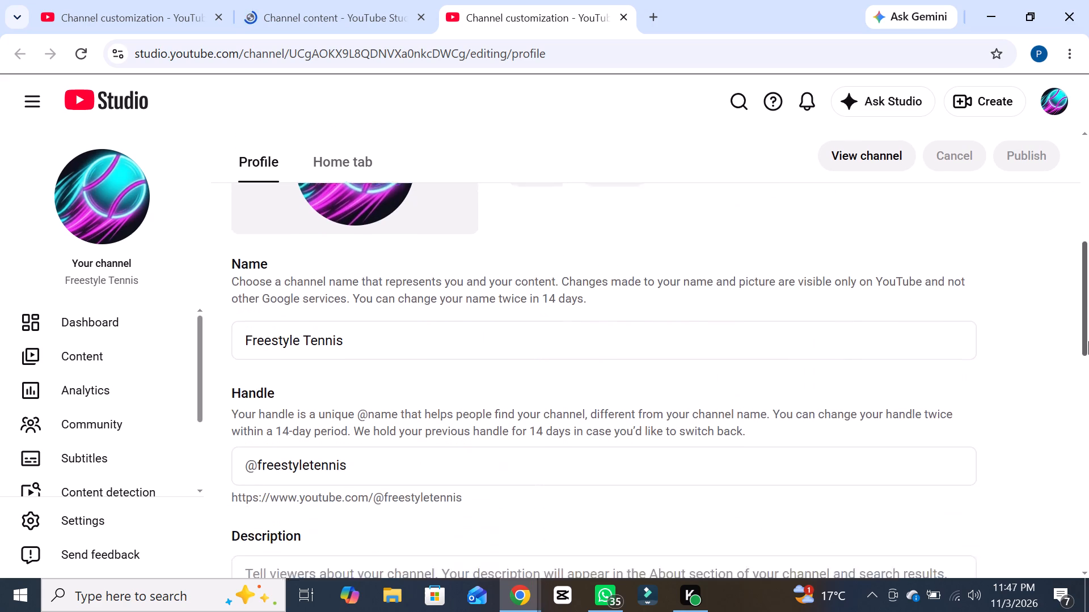
pyautogui.moveTo(1088, 341); pyautogui.dragTo(1088, 355)
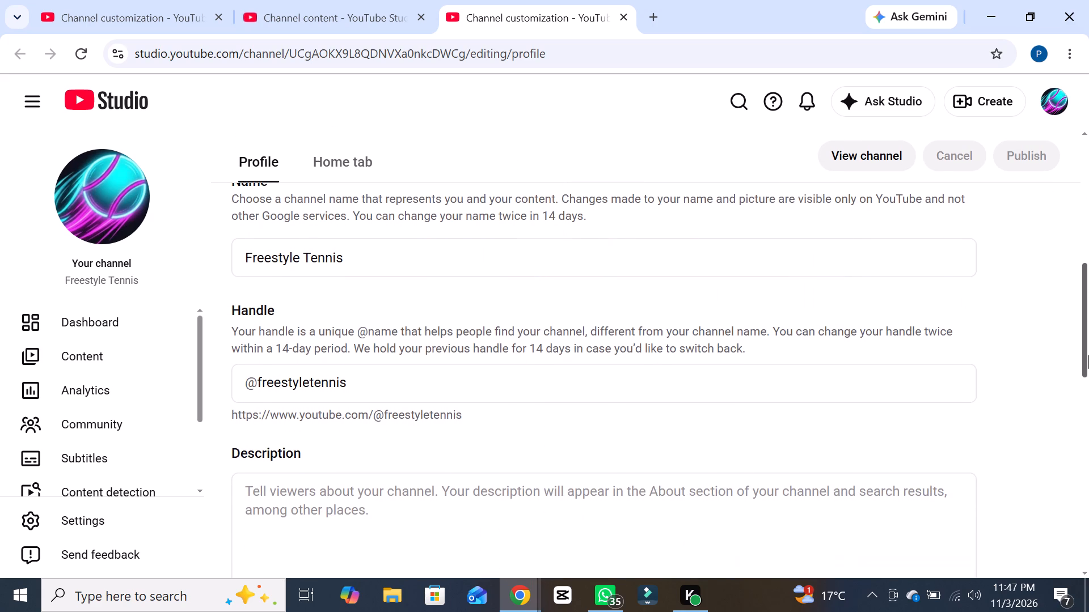
pyautogui.moveTo(1088, 355); pyautogui.dragTo(1088, 369)
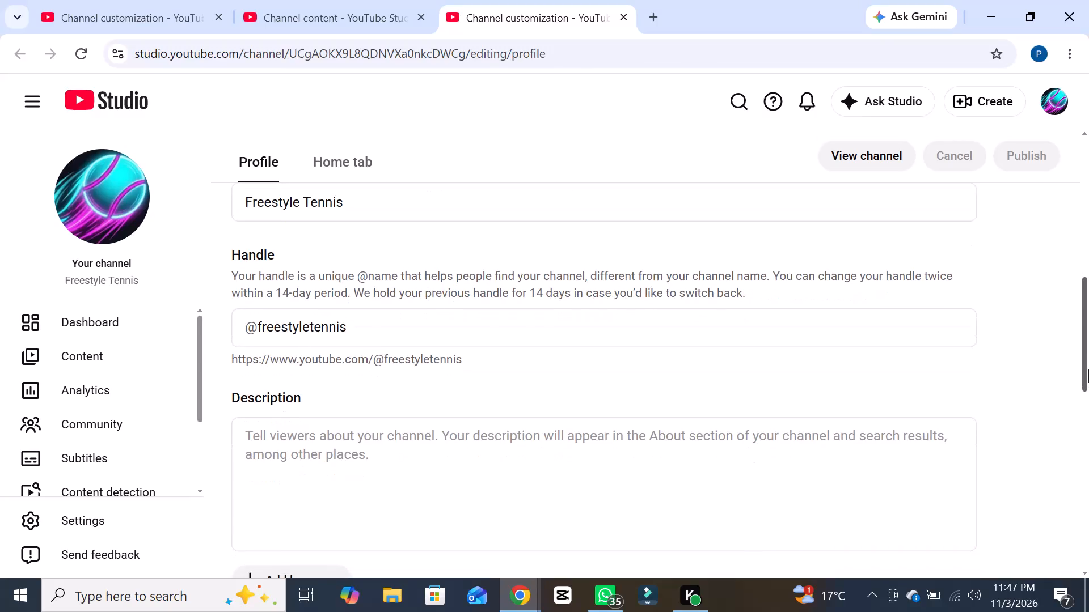
pyautogui.moveTo(1080, 355); pyautogui.dragTo(1084, 379)
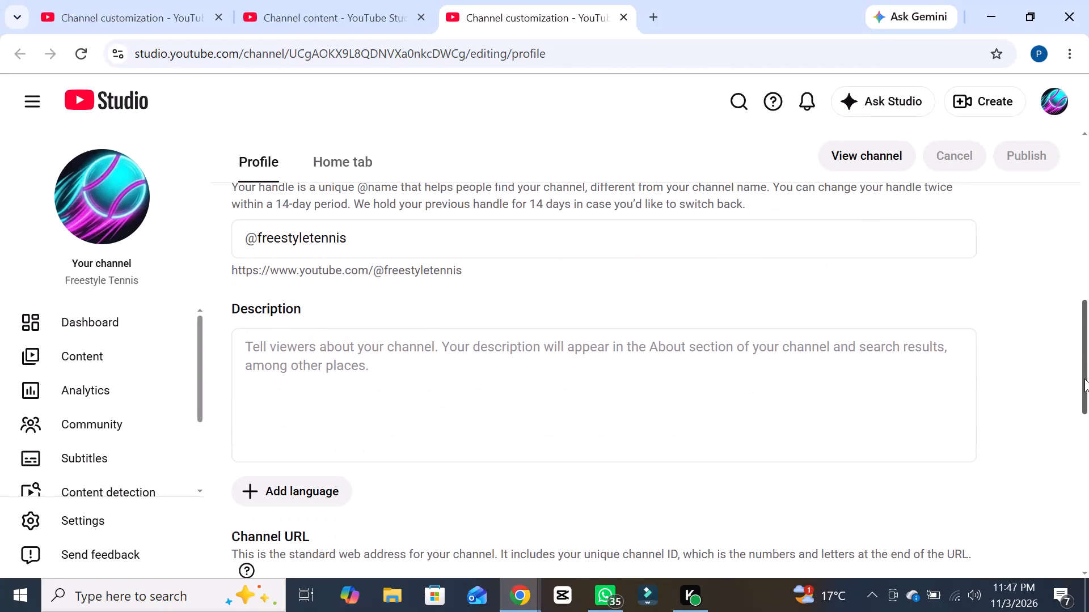
pyautogui.moveTo(1084, 379); pyautogui.dragTo(1085, 382)
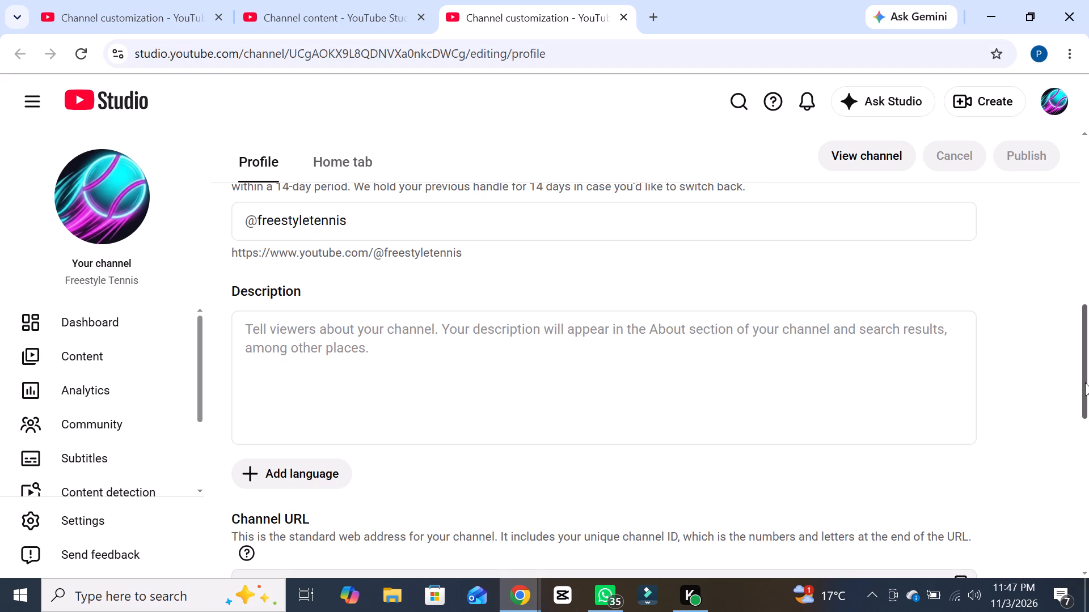
pyautogui.click(1085, 382)
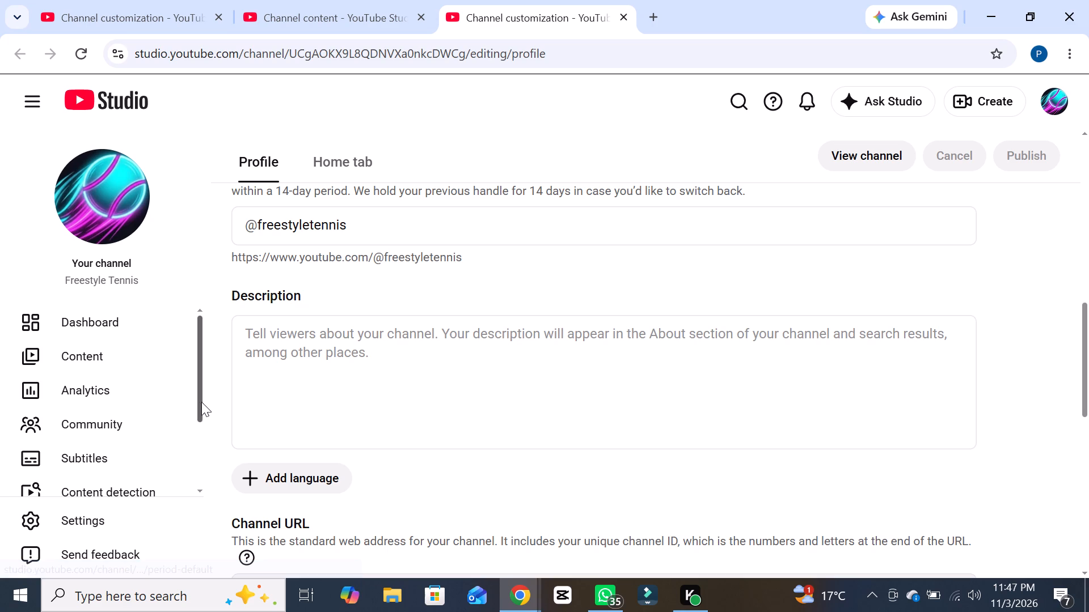
# Open the channel dashboard in YouTube Studio.
pyautogui.moveTo(200, 403); pyautogui.dragTo(195, 475)
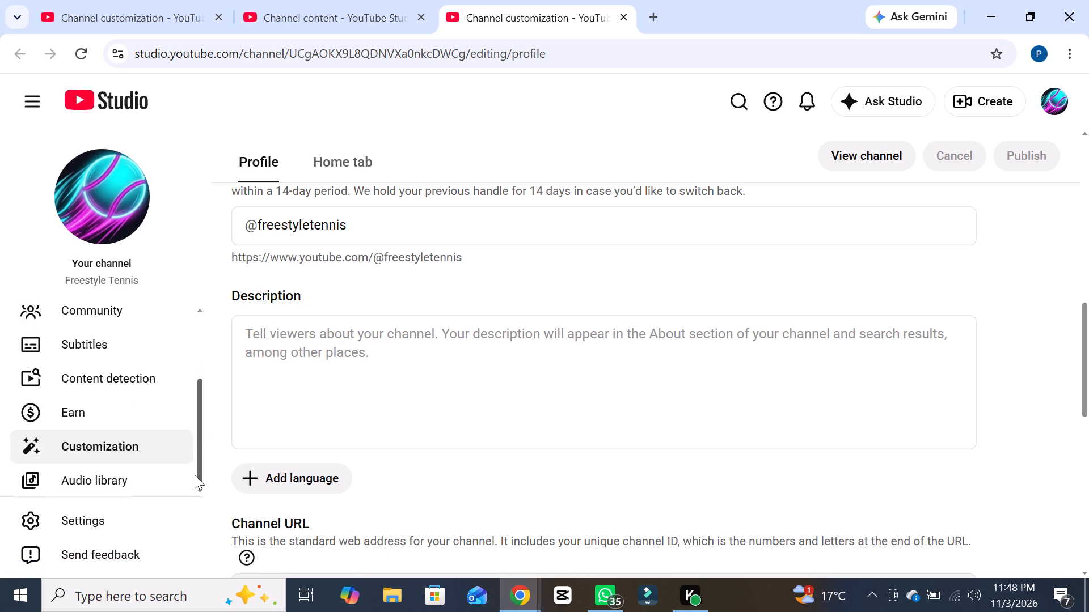
pyautogui.moveTo(195, 475); pyautogui.dragTo(189, 428)
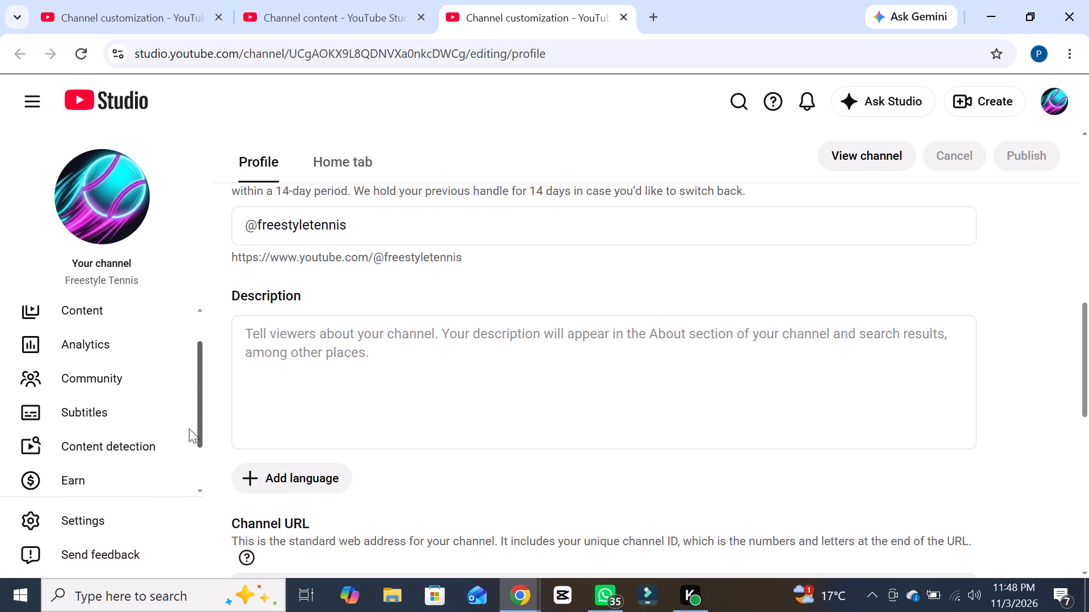
pyautogui.moveTo(189, 428); pyautogui.dragTo(194, 355)
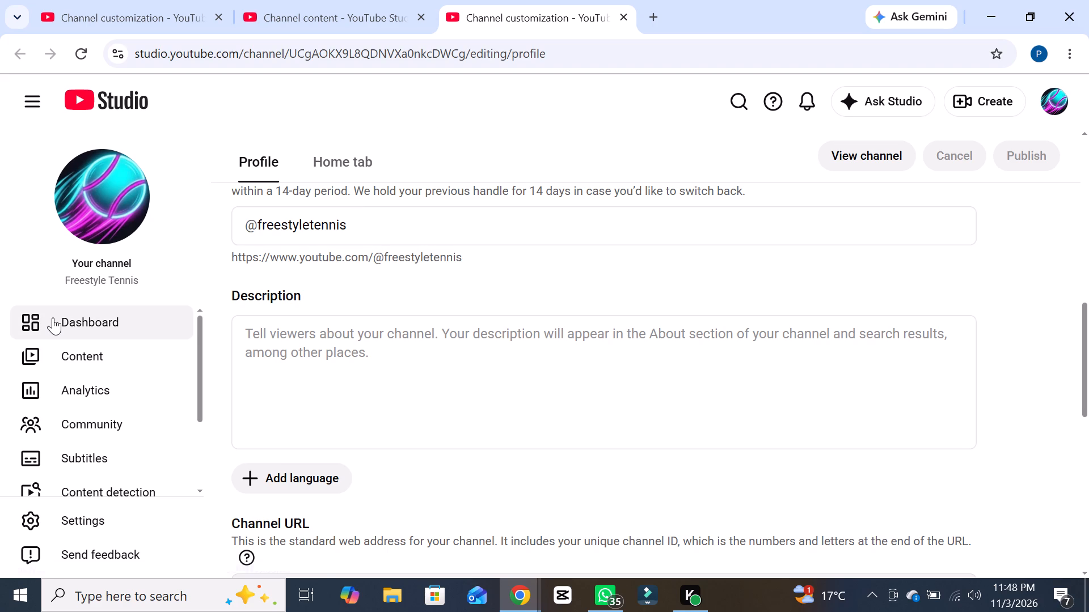
pyautogui.doubleClick(75, 332)
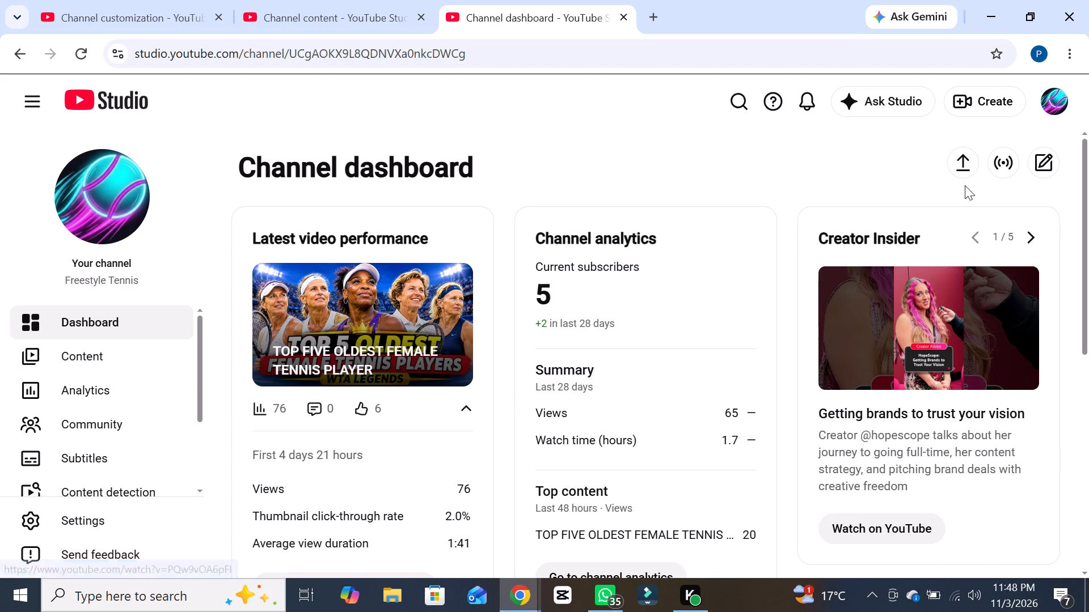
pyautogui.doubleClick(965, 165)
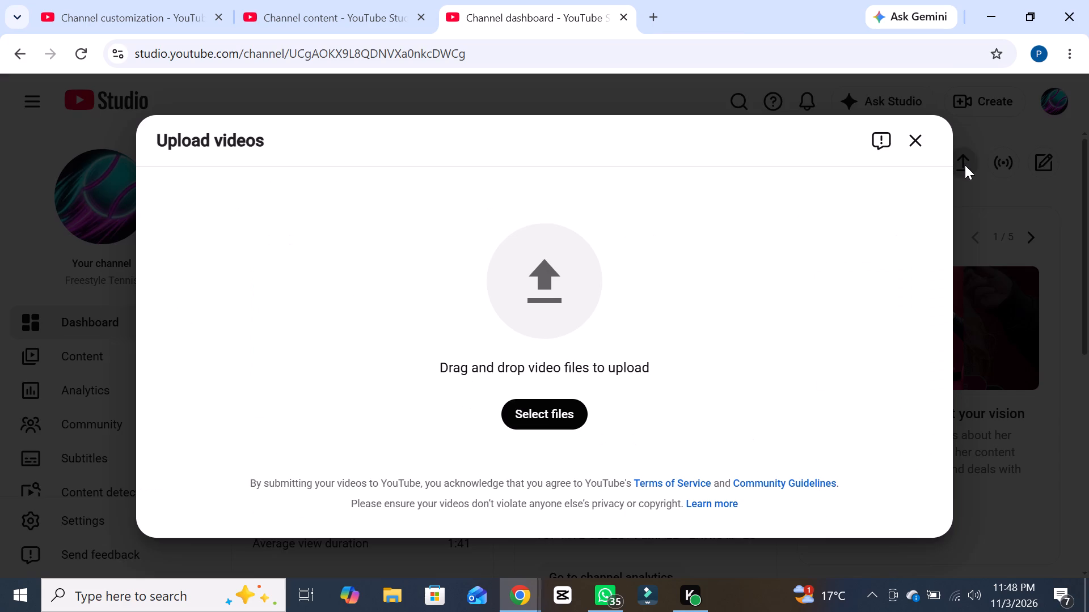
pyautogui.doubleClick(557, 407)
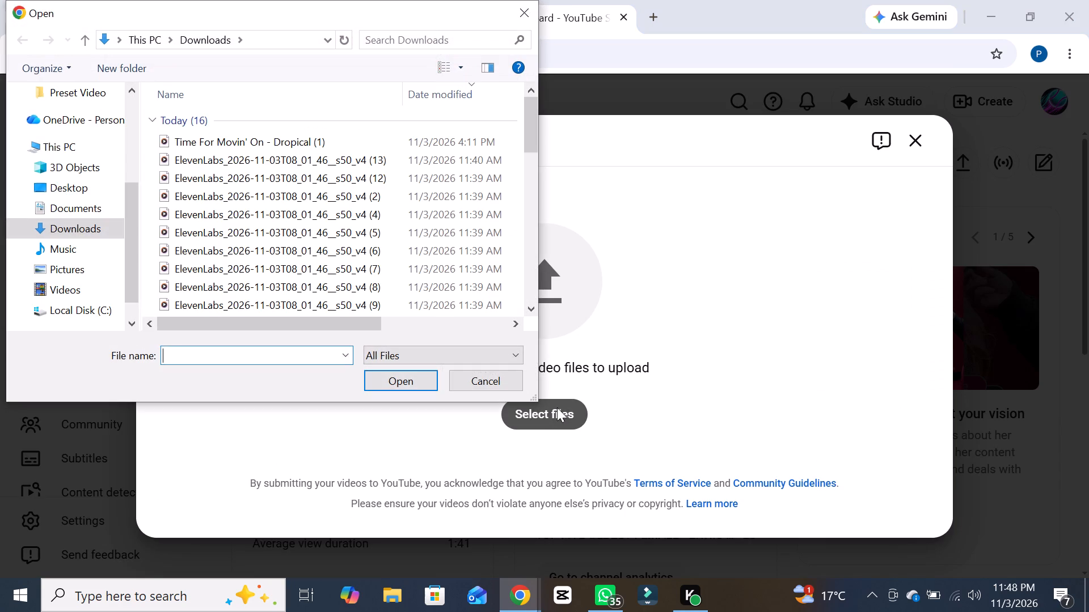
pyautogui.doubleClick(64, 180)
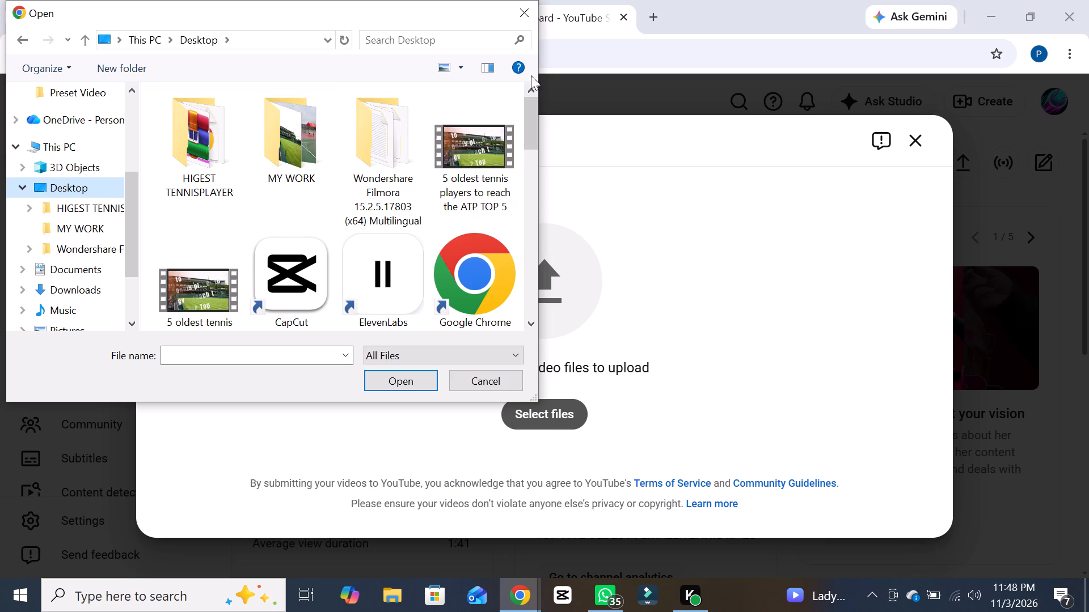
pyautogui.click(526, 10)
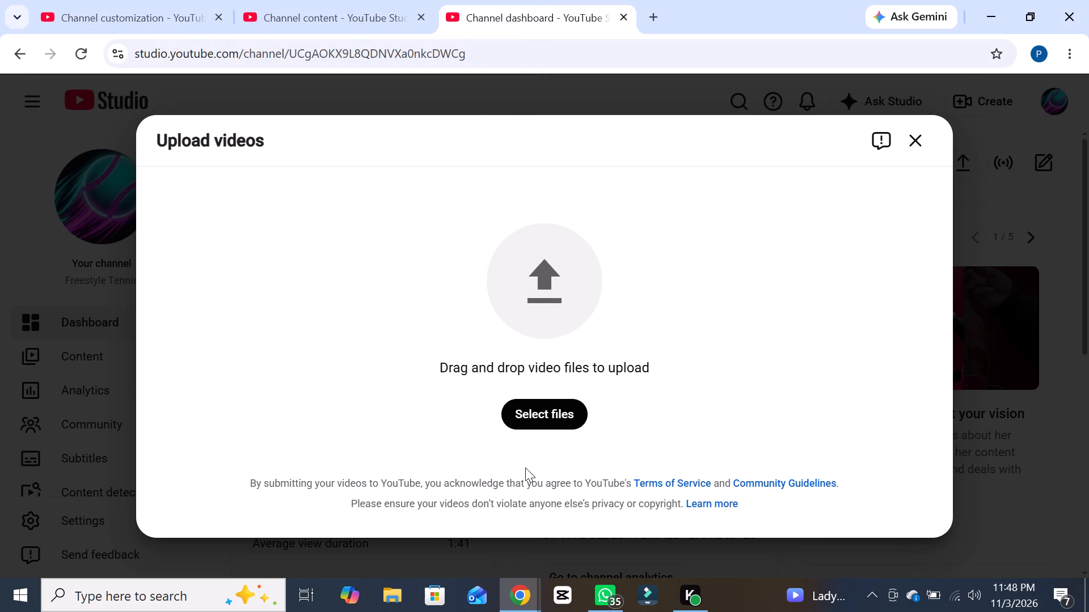
# Minimize the YouTube Studio browser window.
pyautogui.click(986, 16)
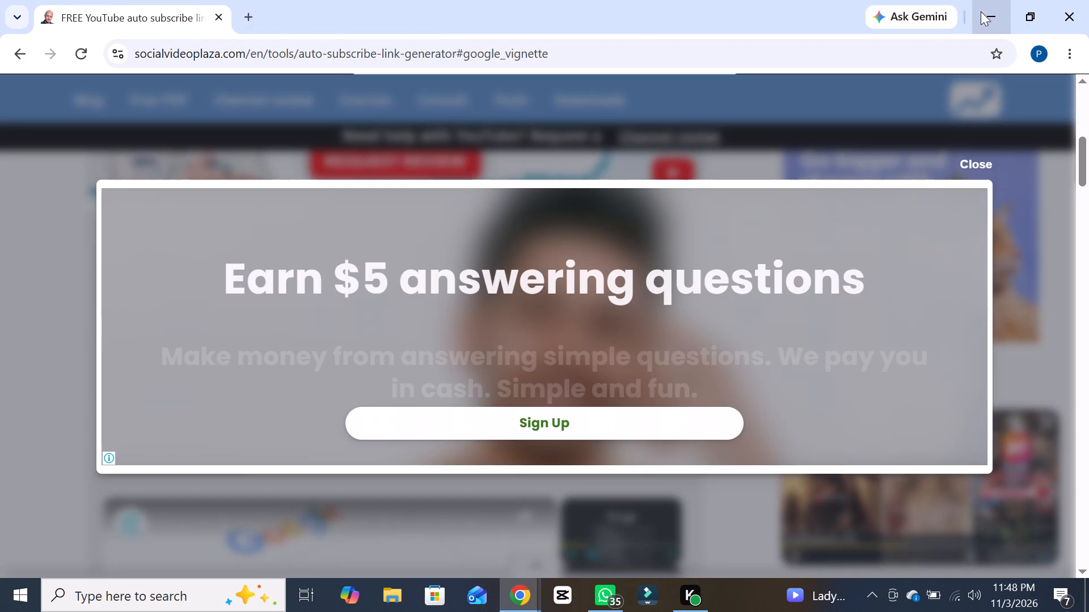